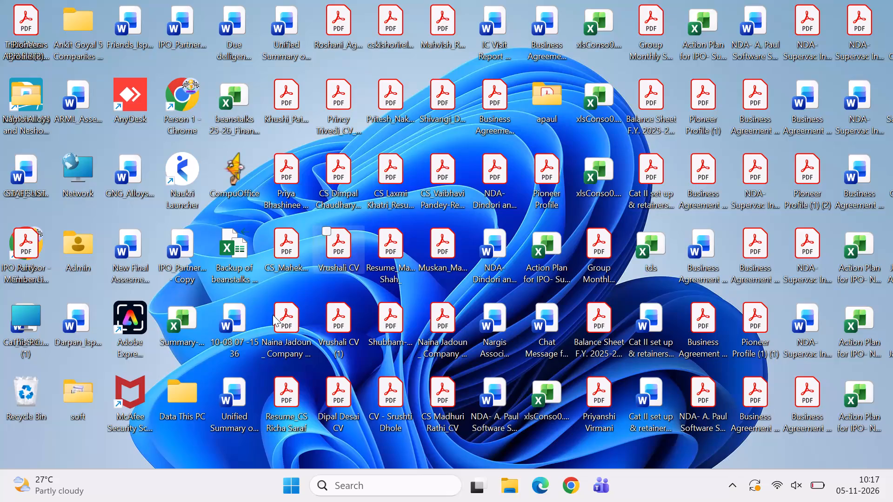
Open WhatsApp from the recent searches in Windows Search.
{"action": "left_click", "coordinate": [353, 483]}
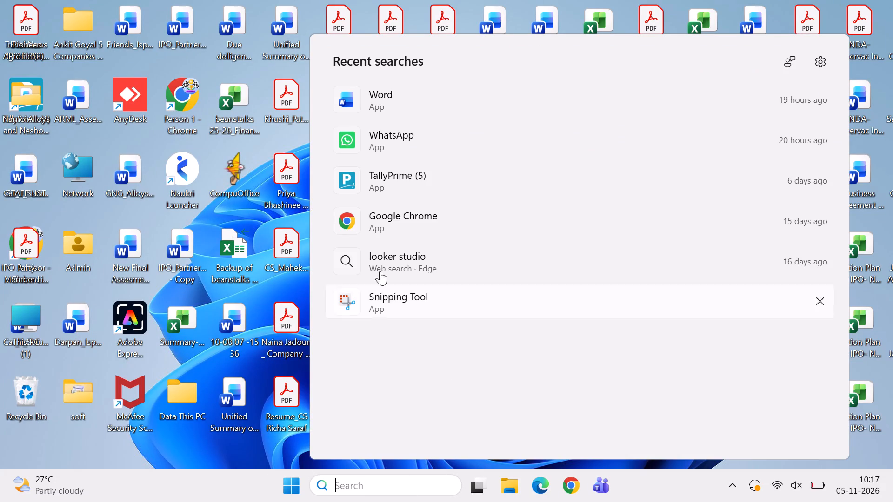
{"action": "double_click", "coordinate": [422, 143]}
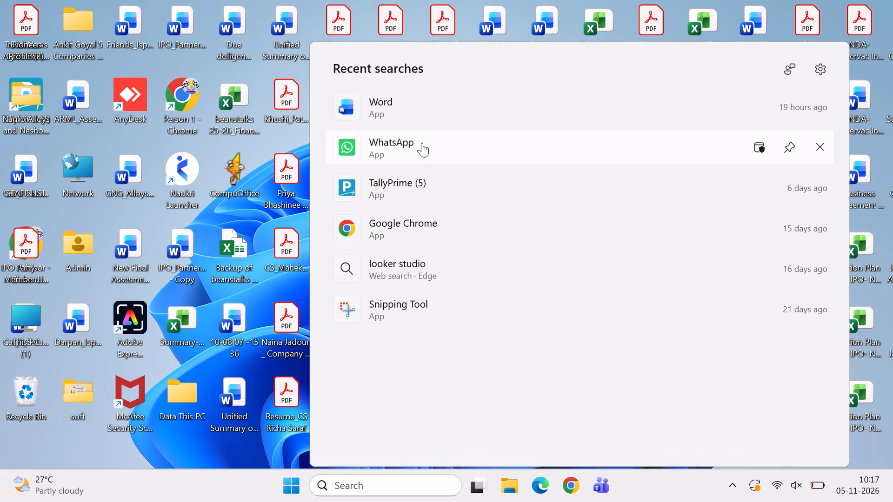
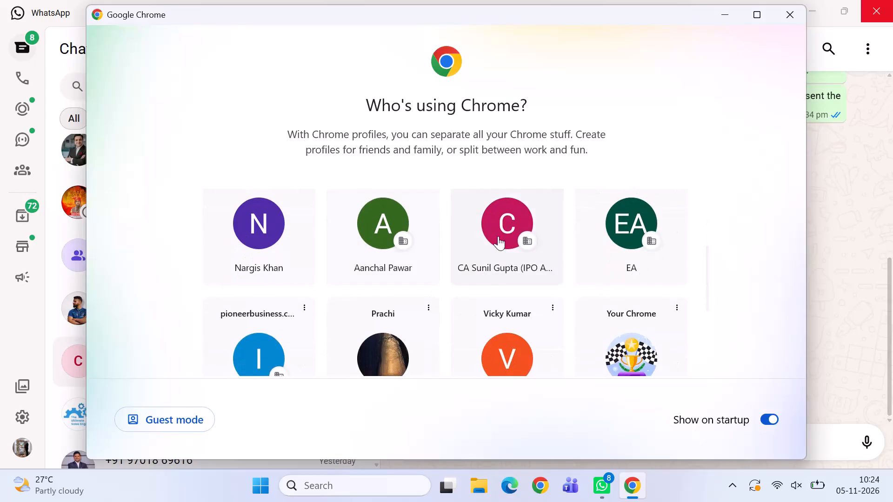
Switch to Google Chrome and open the "Your Chrome" profile with the trophy and chequered-flag avatar.
{"action": "scroll", "coordinate": [469, 287], "scroll_direction": "down", "scroll_amount": 1}
{"action": "double_click", "coordinate": [613, 276]}
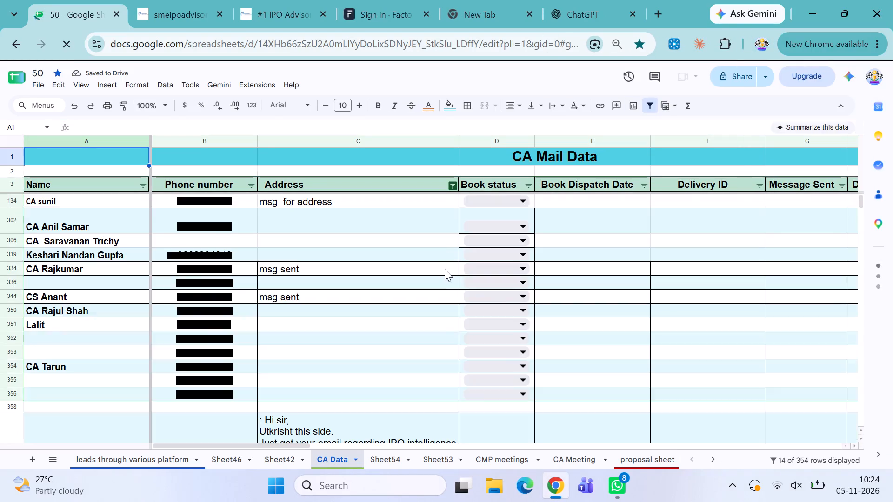
Examine the CA Data sheet down to its last filled rows, checking the contacts' address and book status entries.
{"action": "scroll", "coordinate": [445, 269], "scroll_direction": "down", "scroll_amount": 2}
{"action": "scroll", "coordinate": [445, 269], "scroll_direction": "right", "scroll_amount": 4}
{"action": "scroll", "coordinate": [445, 269], "scroll_direction": "down", "scroll_amount": 2}
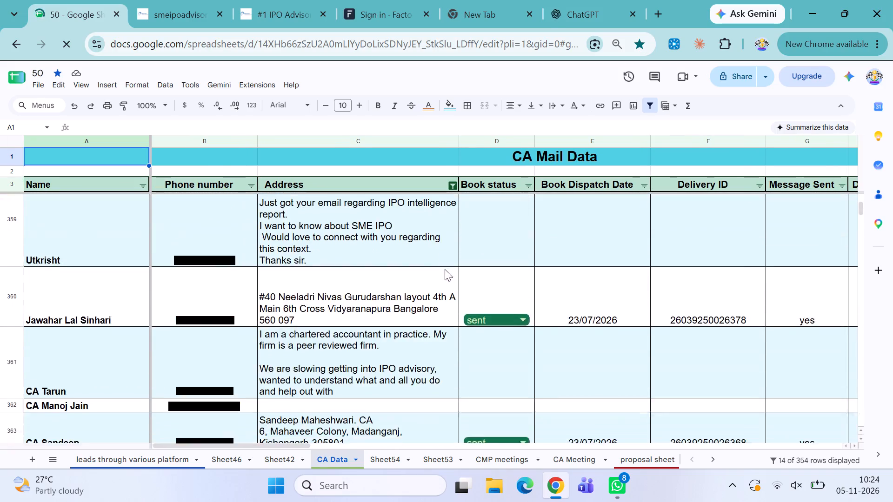
{"action": "scroll", "coordinate": [445, 269], "scroll_direction": "down", "scroll_amount": 11}
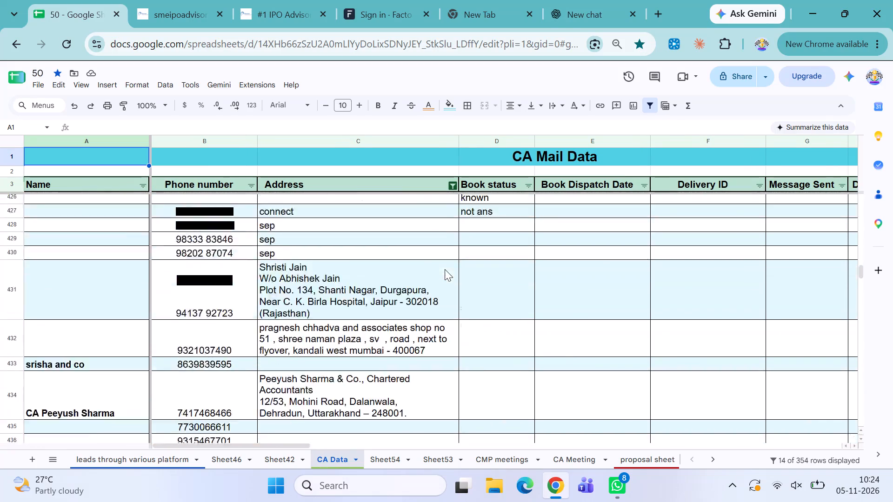
{"action": "scroll", "coordinate": [445, 269], "scroll_direction": "up", "scroll_amount": 7}
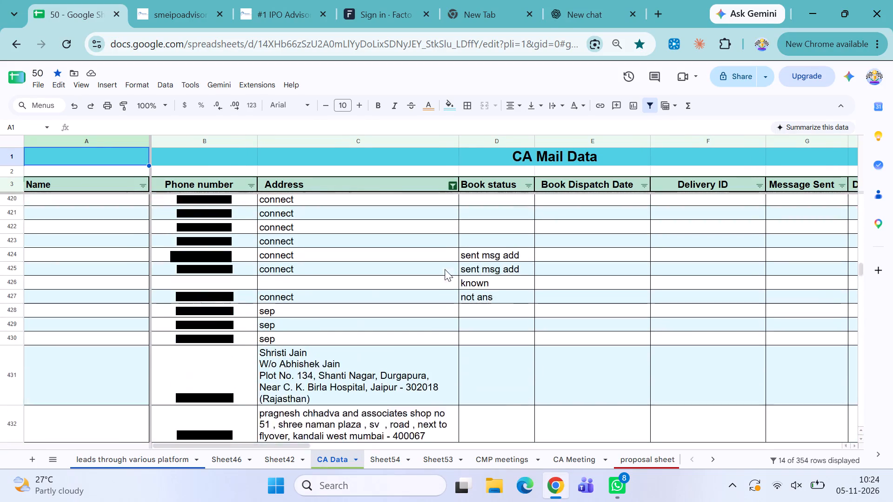
{"action": "scroll", "coordinate": [445, 269], "scroll_direction": "down", "scroll_amount": 6}
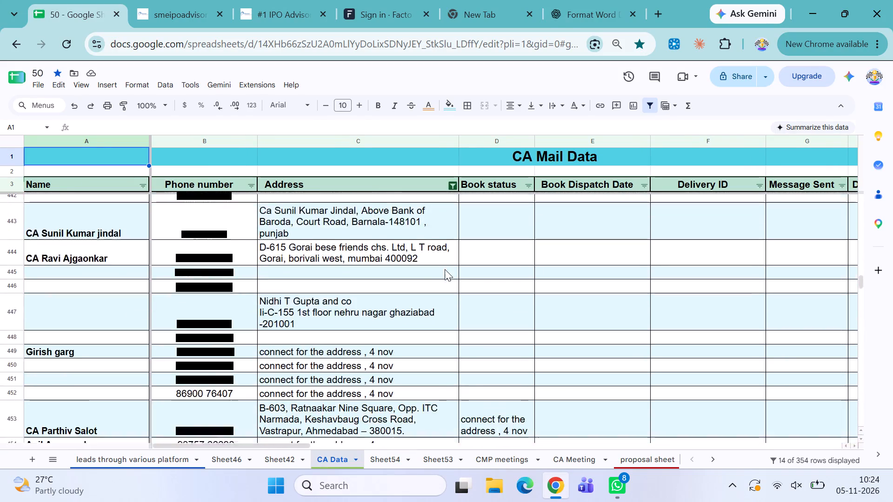
{"action": "scroll", "coordinate": [445, 269], "scroll_direction": "down", "scroll_amount": 1}
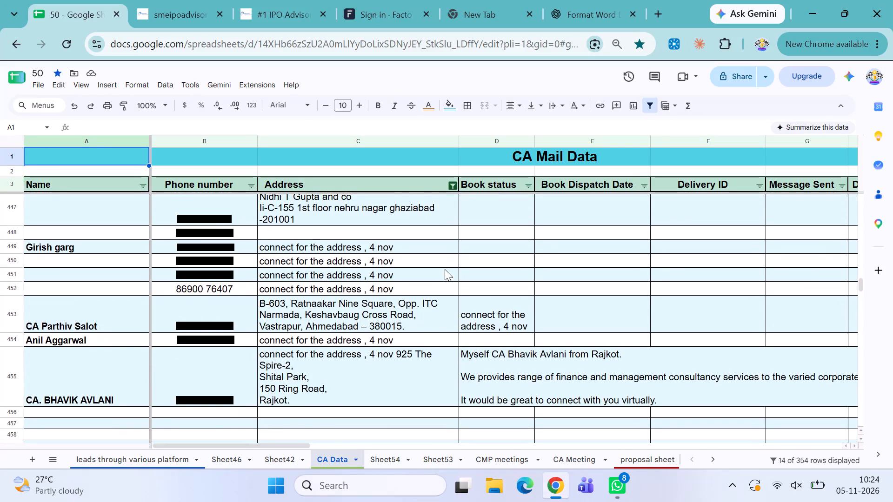
{"action": "scroll", "coordinate": [445, 269], "scroll_direction": "up", "scroll_amount": 1}
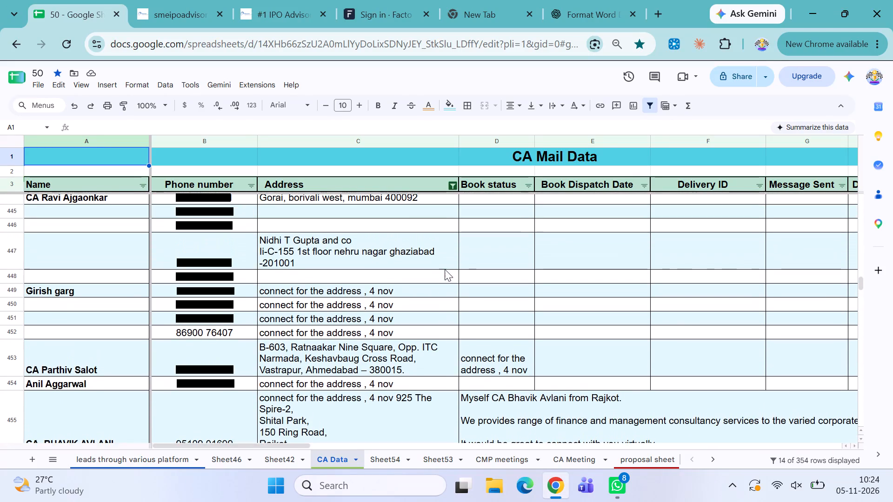
{"action": "scroll", "coordinate": [445, 269], "scroll_direction": "down", "scroll_amount": 1}
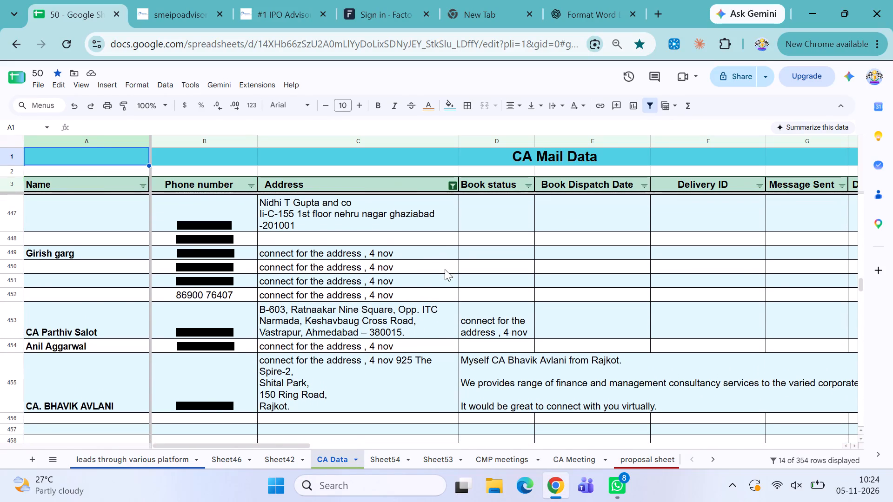
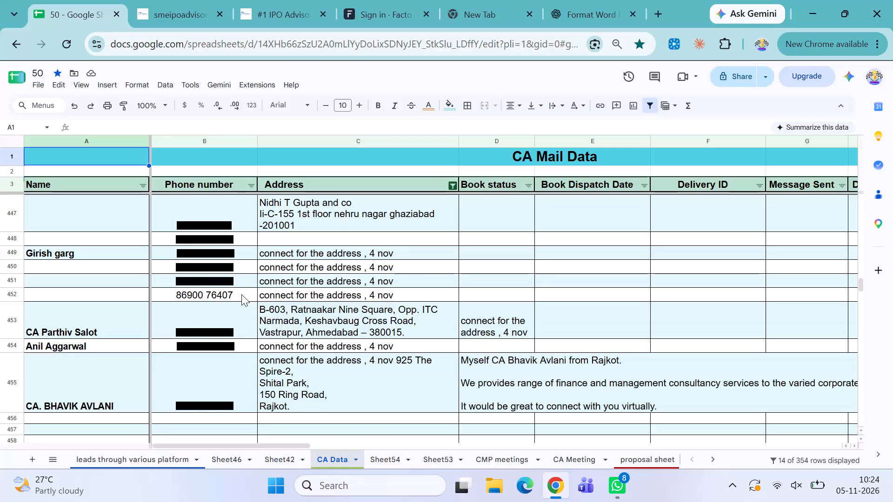
Move the note "connect for the address , 4 nov" in row 452 from the Address column to Book status, leaving the Address cell empty.
{"action": "left_click", "coordinate": [422, 297]}
{"action": "key", "text": "ctrl+c"}
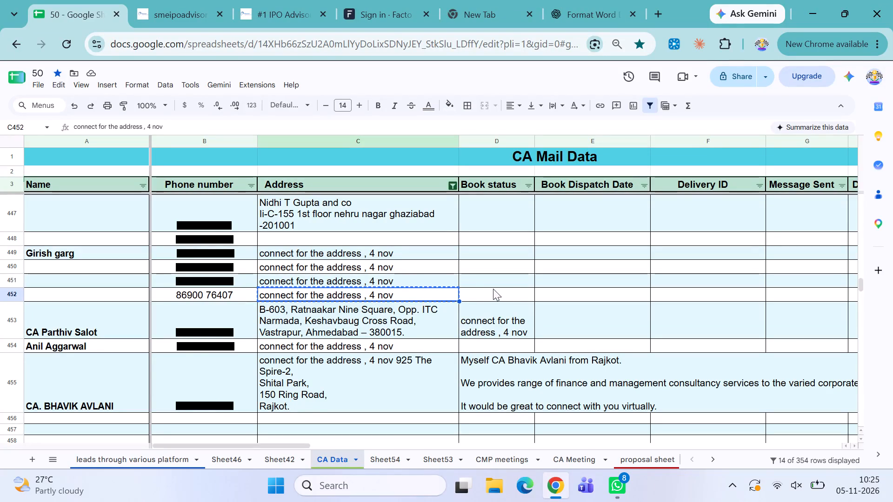
{"action": "double_click", "coordinate": [522, 297]}
{"action": "key", "text": "ctrl+v"}
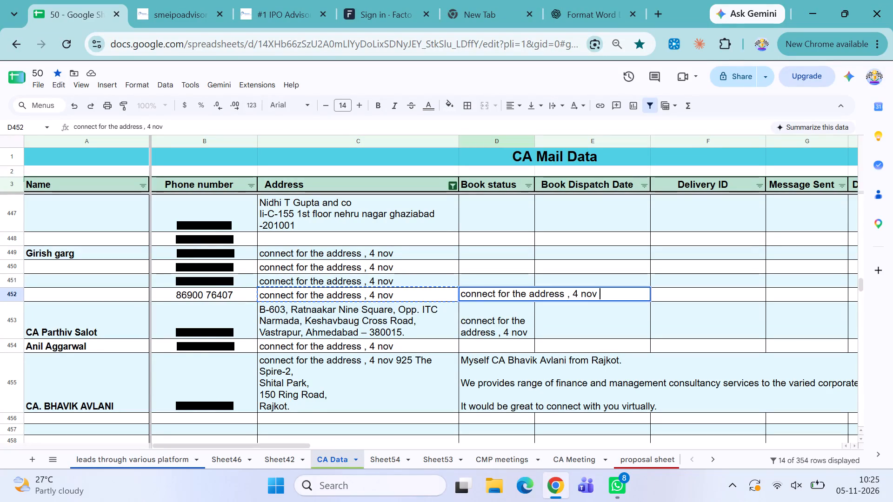
{"action": "left_click", "coordinate": [417, 291]}
{"action": "key", "text": "BackSpace"}
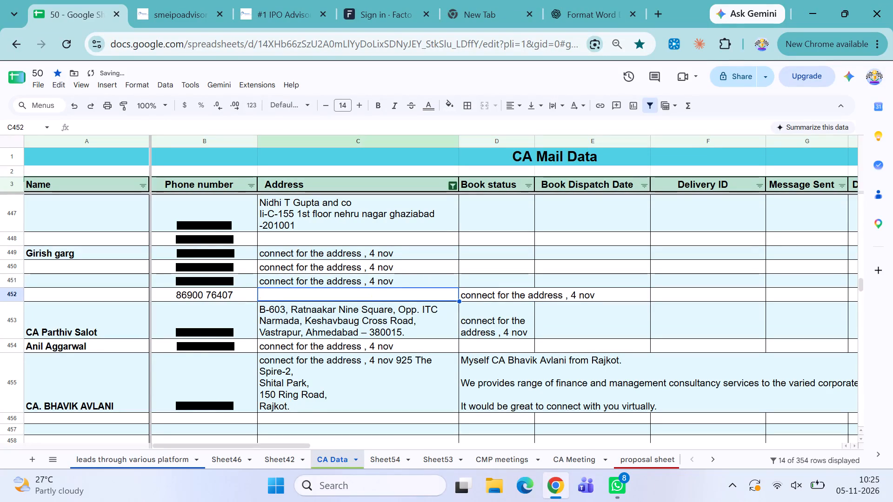
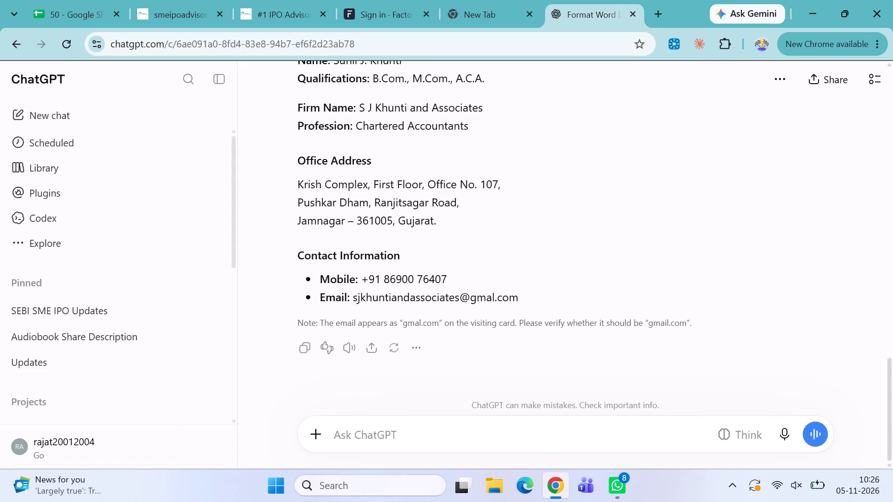
Copy the full office address from the reply into the empty Address cell of row 452 in the CA Data sheet.
{"action": "left_click_drag", "start_coordinate": [300, 183], "coordinate": [459, 233]}
{"action": "key", "text": "ctrl+c"}
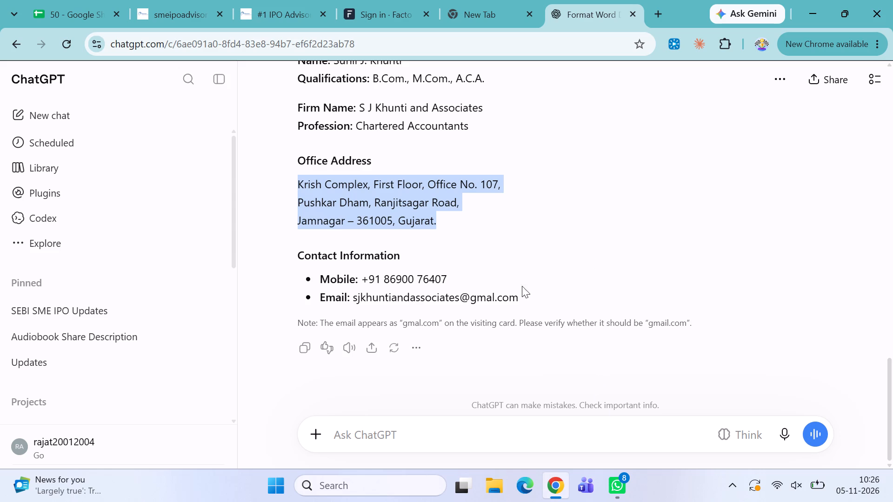
{"action": "left_click", "coordinate": [80, 0]}
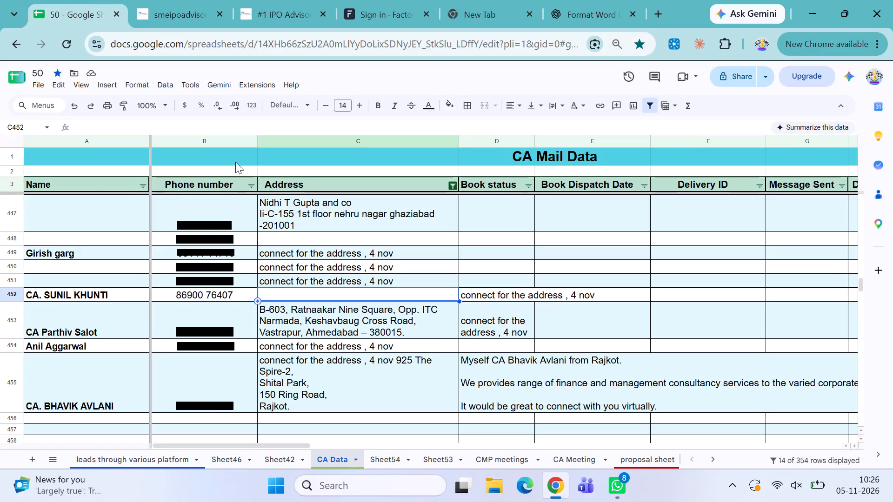
{"action": "triple_click", "coordinate": [349, 298]}
{"action": "key", "text": "ctrl+v"}
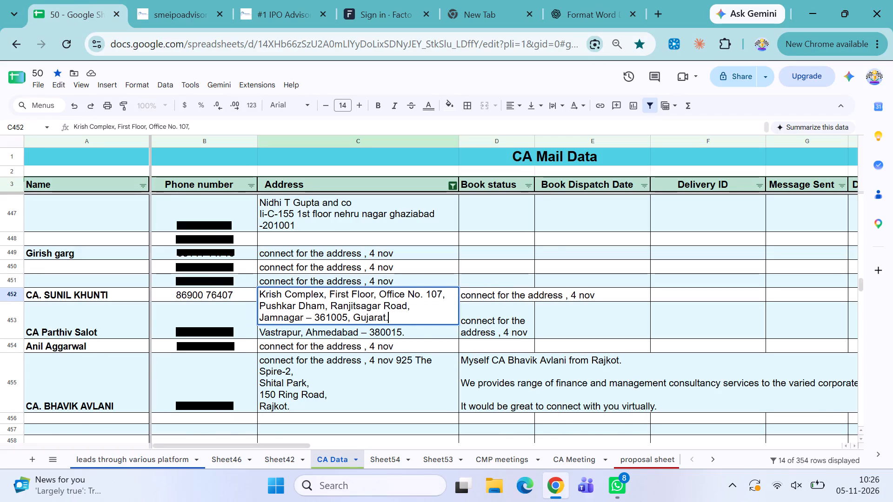
{"action": "key", "text": "Return"}
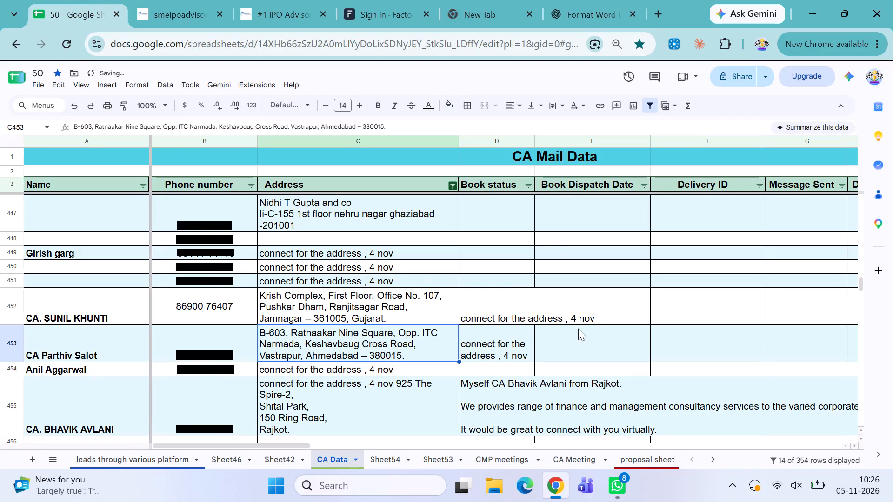
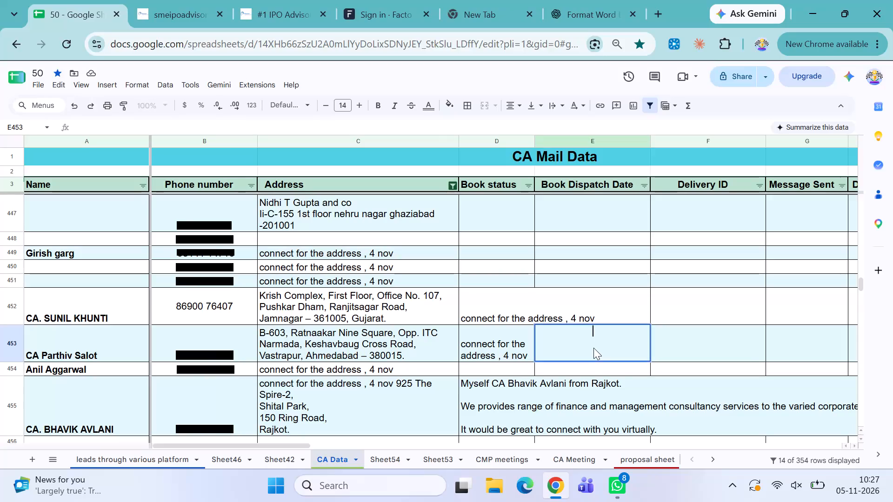
Paste the copied "My main area of Practice" description into the Book Dispatch Date cell of row 453 and wrap its text.
{"action": "key", "text": "ctrl+v"}
{"action": "key", "text": "Return"}
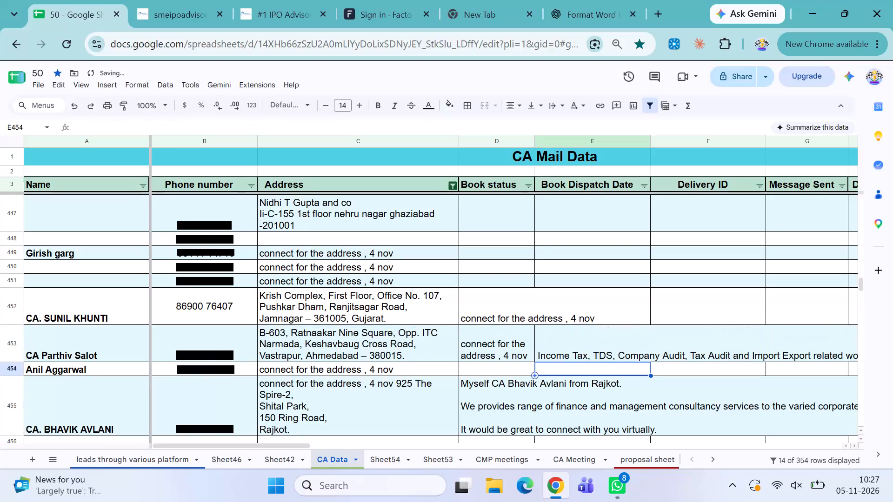
{"action": "double_click", "coordinate": [643, 331]}
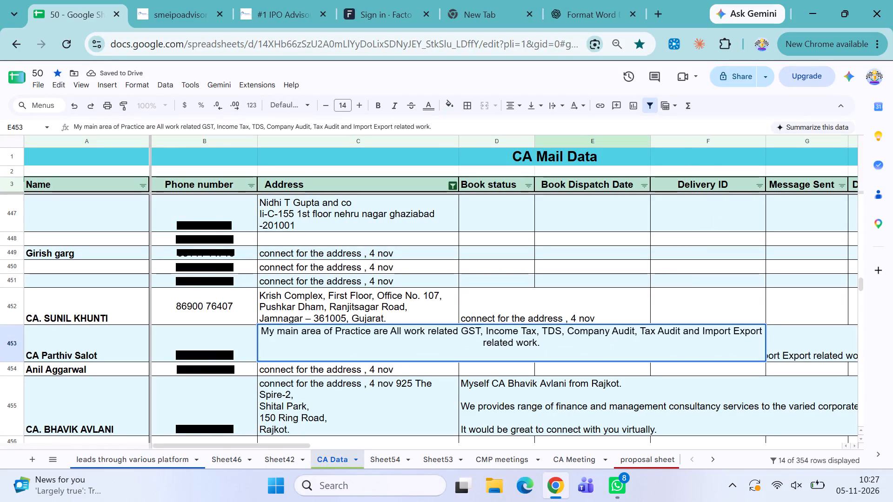
{"action": "left_click", "coordinate": [552, 105]}
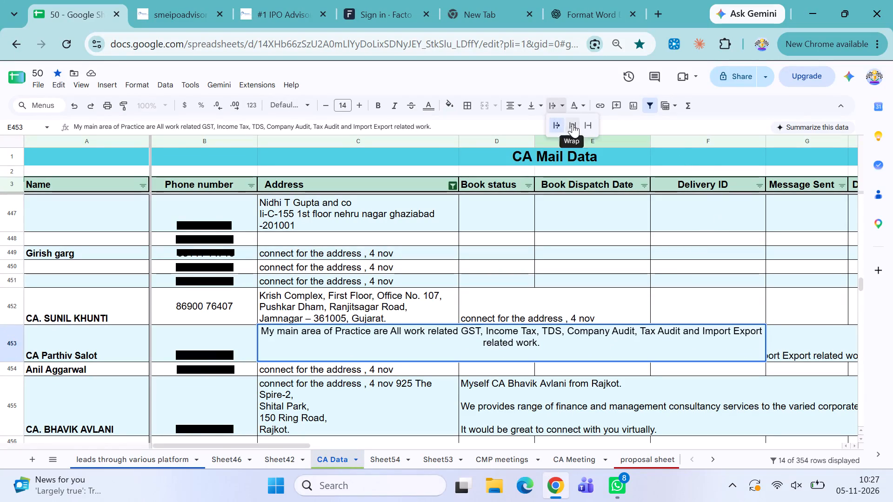
{"action": "left_click", "coordinate": [573, 124]}
{"action": "left_click", "coordinate": [693, 300]}
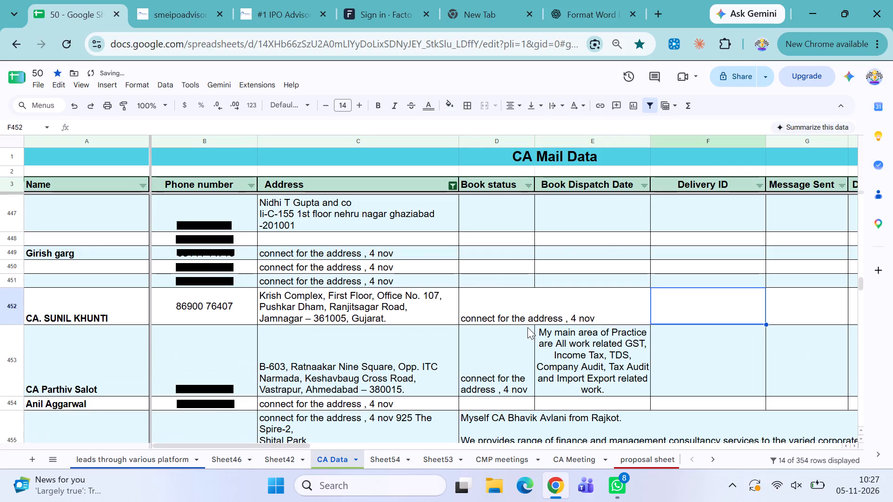
{"action": "scroll", "coordinate": [527, 327], "scroll_direction": "down", "scroll_amount": 1}
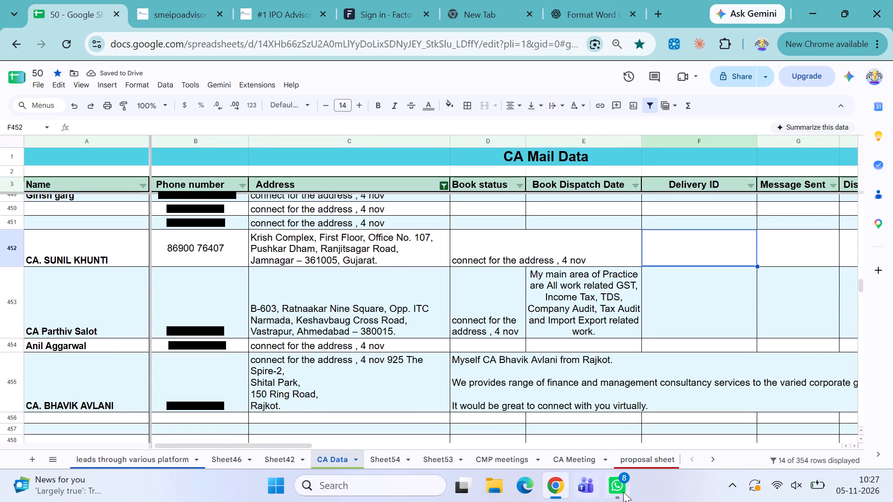
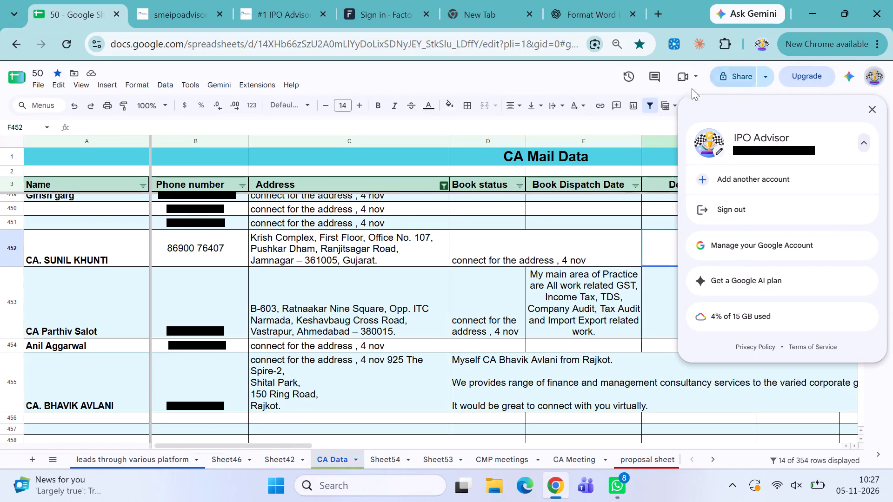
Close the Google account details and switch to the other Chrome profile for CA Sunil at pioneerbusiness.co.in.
{"action": "left_click", "coordinate": [561, 63]}
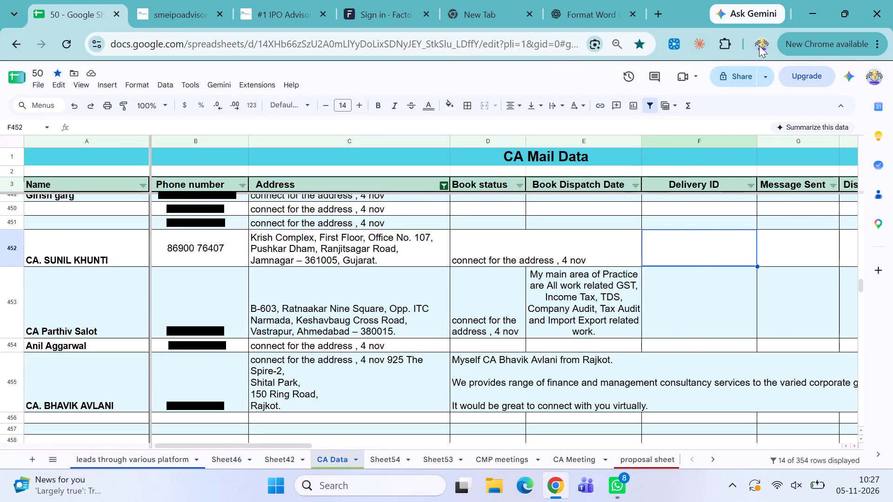
{"action": "left_click", "coordinate": [766, 46]}
{"action": "scroll", "coordinate": [663, 339], "scroll_direction": "down", "scroll_amount": 1}
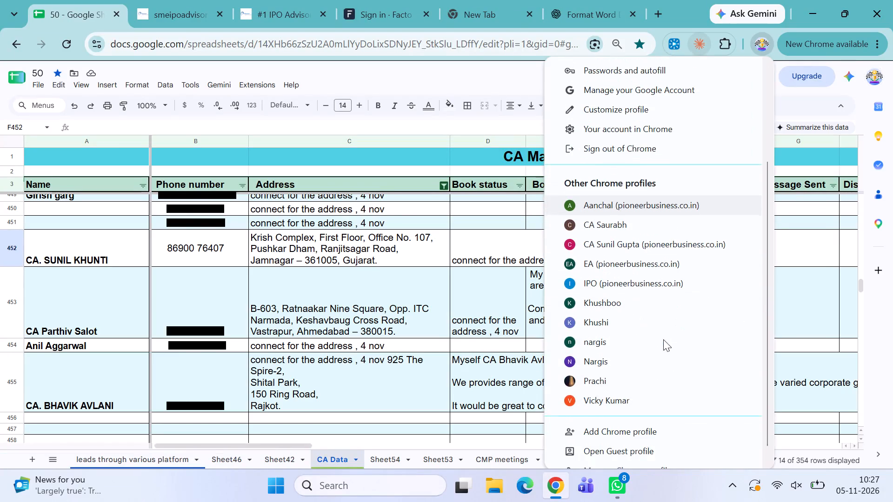
{"action": "scroll", "coordinate": [663, 339], "scroll_direction": "down", "scroll_amount": 1}
{"action": "left_click", "coordinate": [675, 236]}
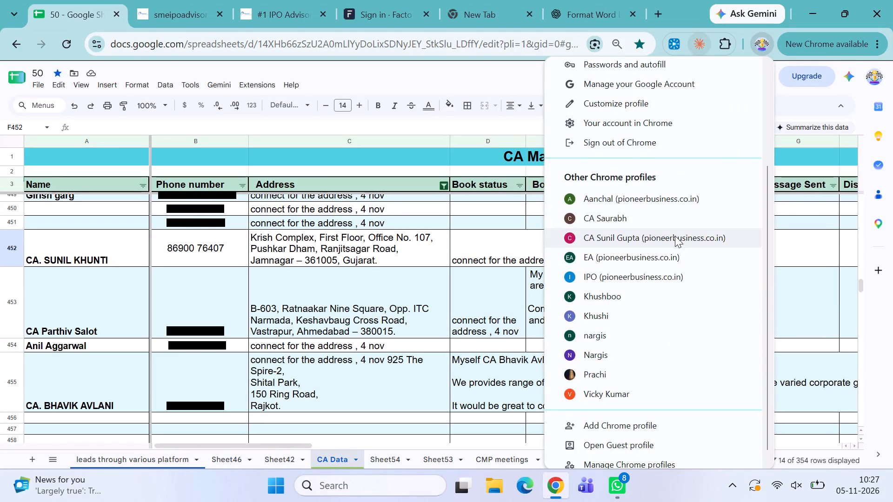
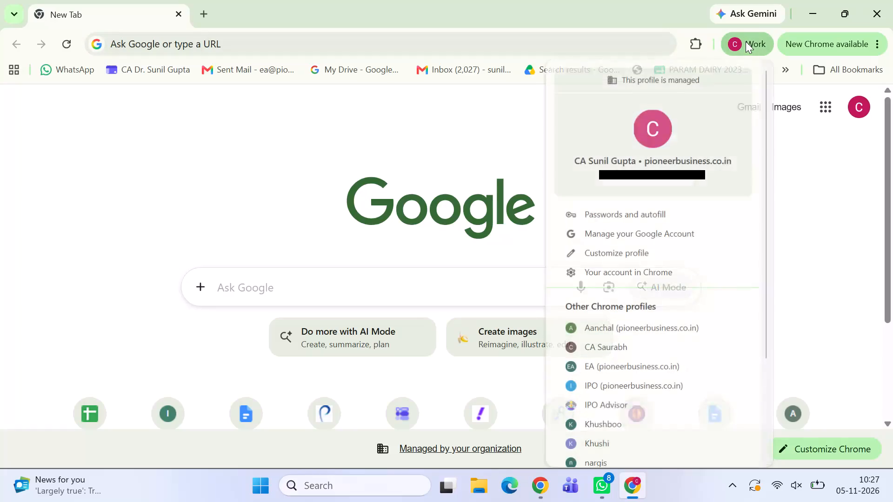
{"action": "left_click", "coordinate": [633, 327]}
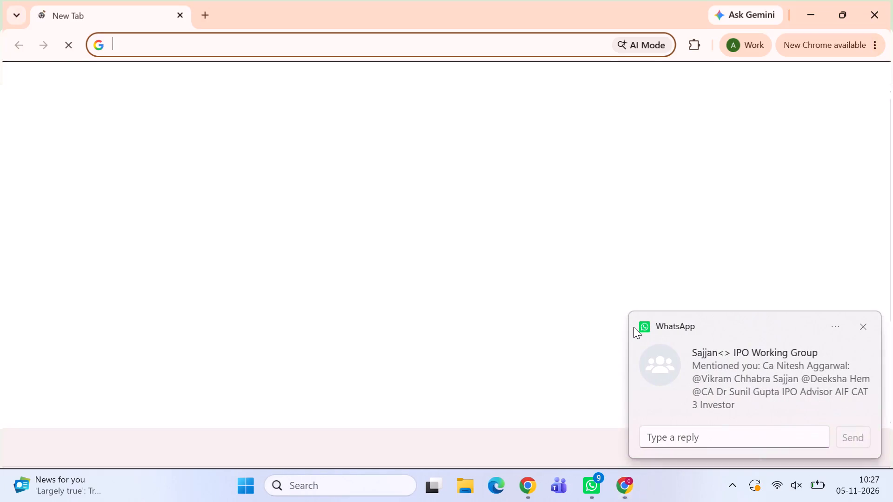
{"action": "left_click", "coordinate": [289, 41]}
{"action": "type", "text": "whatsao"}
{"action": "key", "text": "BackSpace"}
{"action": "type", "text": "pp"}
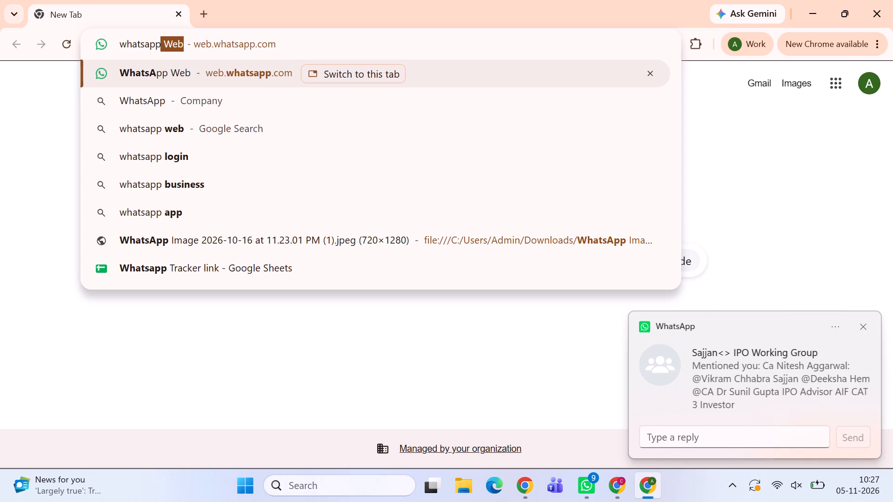
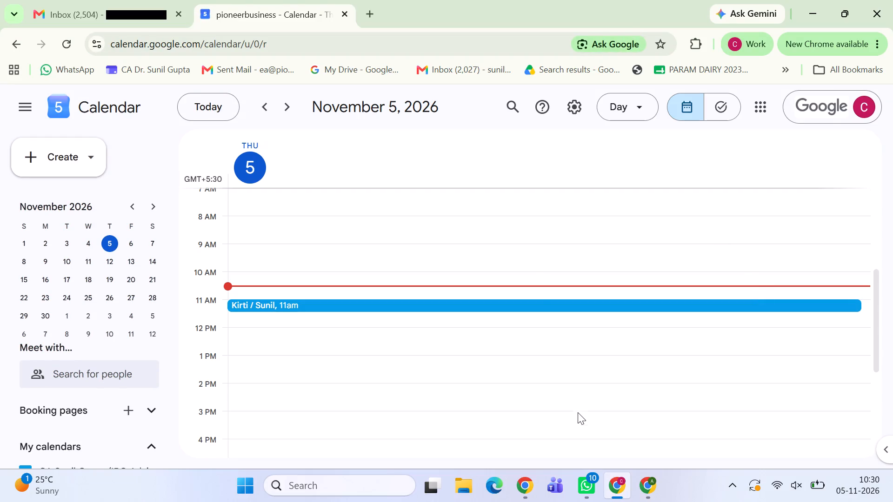
Look over the November 5, 2026 day schedule in the calendar.
{"action": "scroll", "coordinate": [578, 412], "scroll_direction": "down", "scroll_amount": 3}
{"action": "scroll", "coordinate": [516, 342], "scroll_direction": "down", "scroll_amount": 2}
{"action": "scroll", "coordinate": [516, 342], "scroll_direction": "up", "scroll_amount": 6}
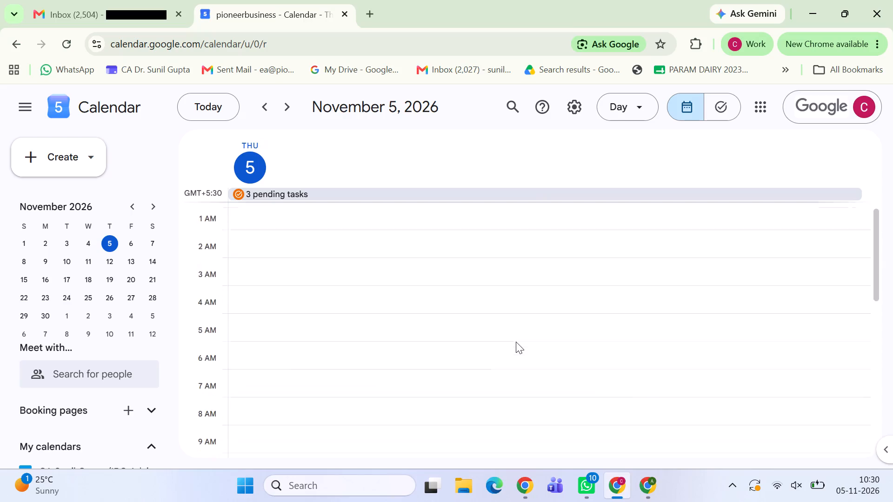
{"action": "scroll", "coordinate": [516, 342], "scroll_direction": "down", "scroll_amount": 3}
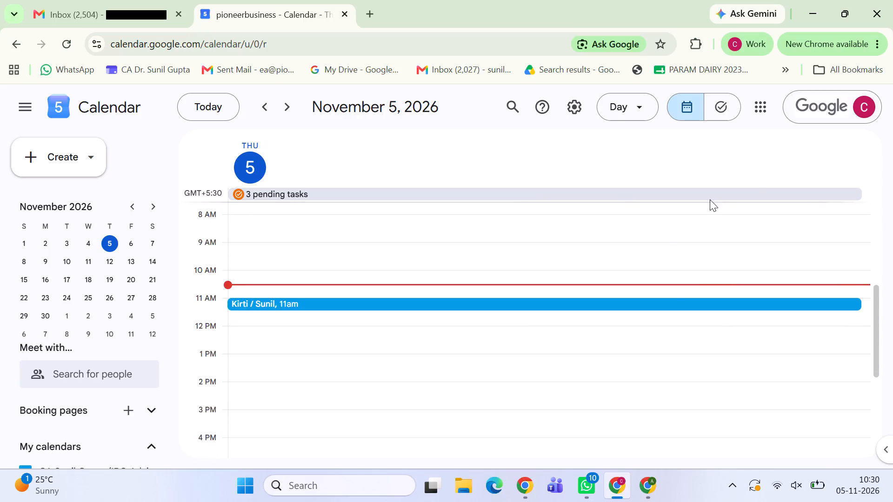
Open a new browser window under the Khushi Chrome profile.
{"action": "left_click", "coordinate": [750, 45]}
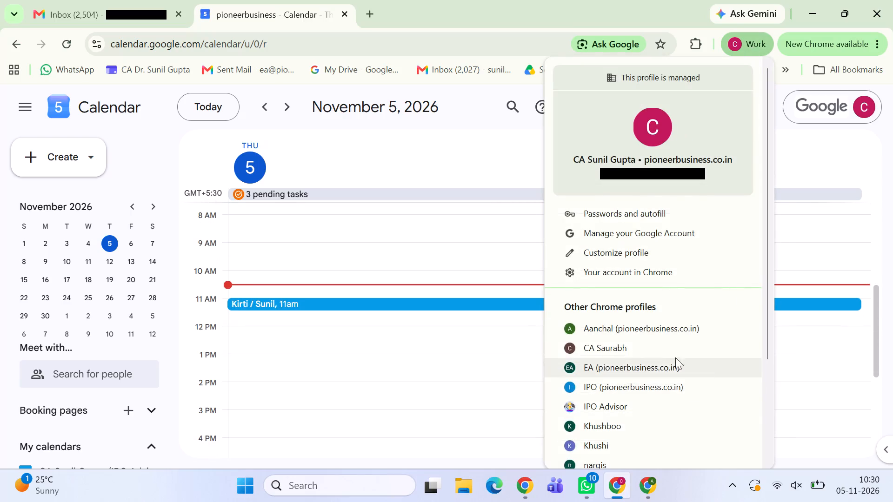
{"action": "scroll", "coordinate": [650, 405], "scroll_direction": "down", "scroll_amount": 1}
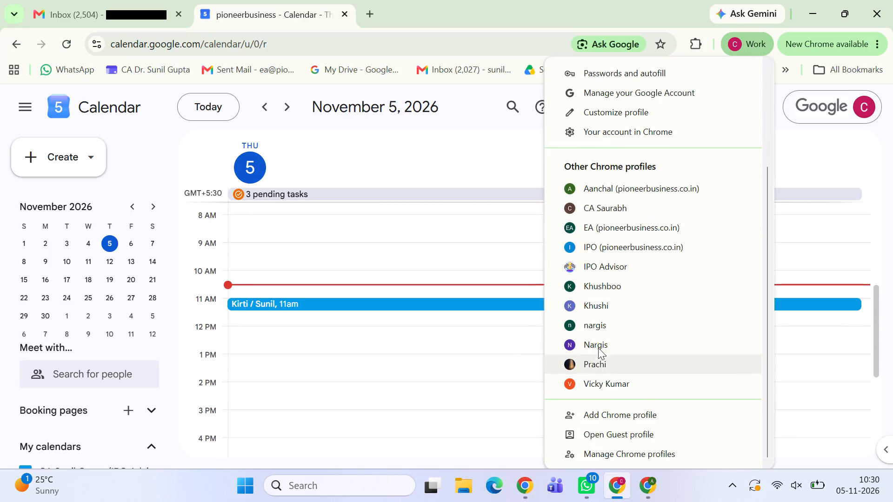
{"action": "left_click", "coordinate": [601, 314]}
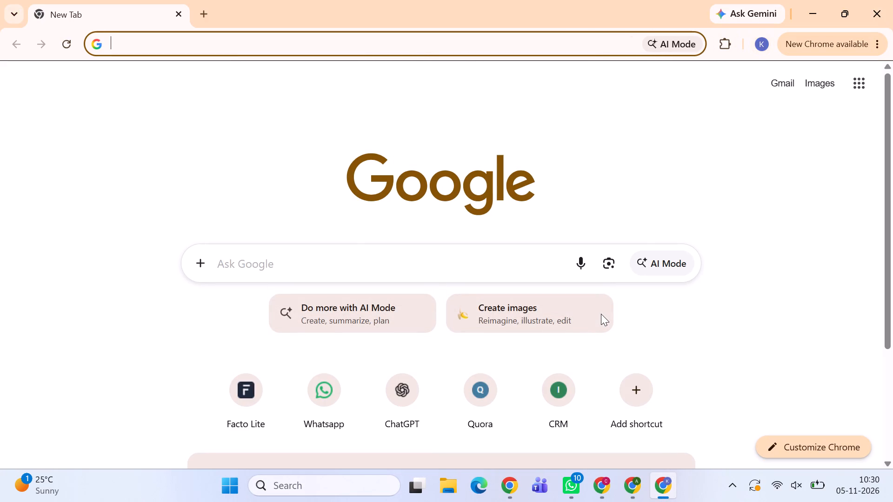
Search the web for "spreadsheets" and open a blank Google Sheets spreadsheet from the results, with the Gemini assistant closed.
{"action": "left_click", "coordinate": [225, 46]}
{"action": "left_click", "coordinate": [721, 170]}
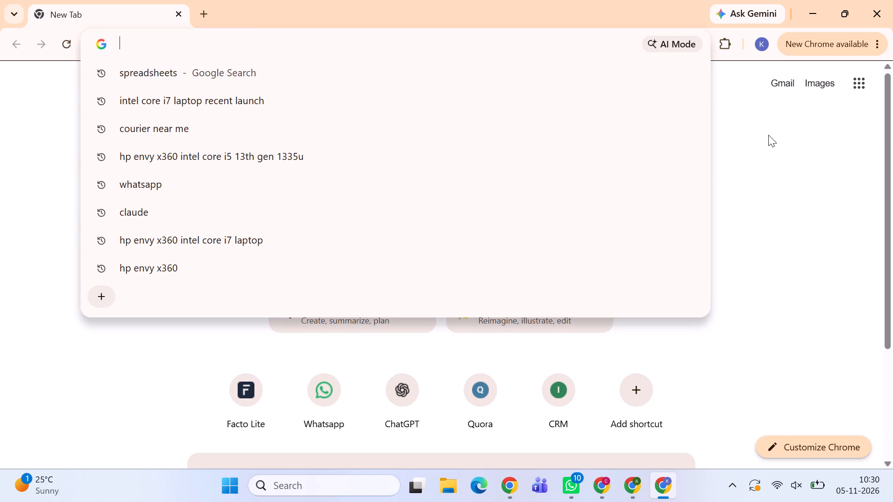
{"action": "left_click", "coordinate": [768, 135]}
{"action": "left_click", "coordinate": [366, 51]}
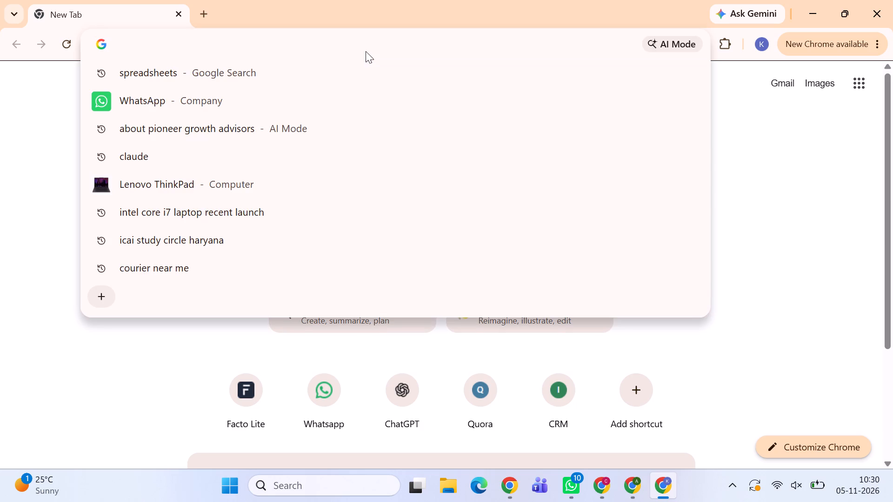
{"action": "type", "text": "spreadsheets"}
{"action": "key", "text": "Return"}
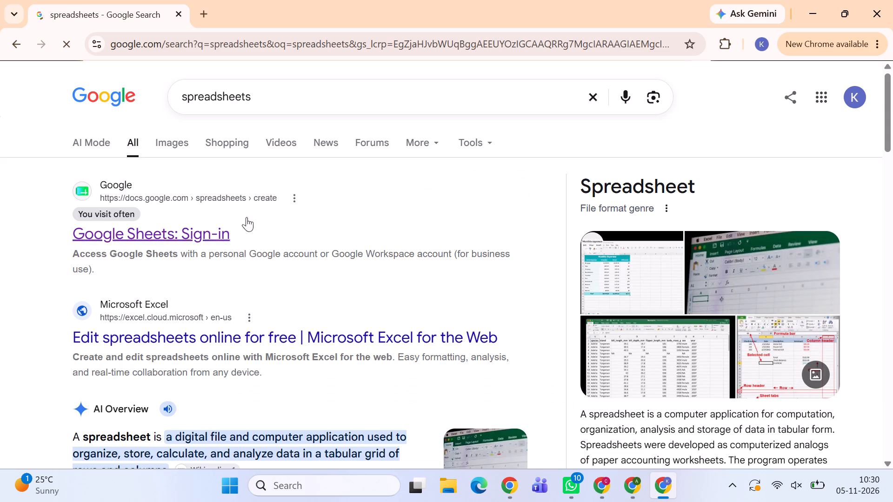
{"action": "left_click", "coordinate": [200, 234]}
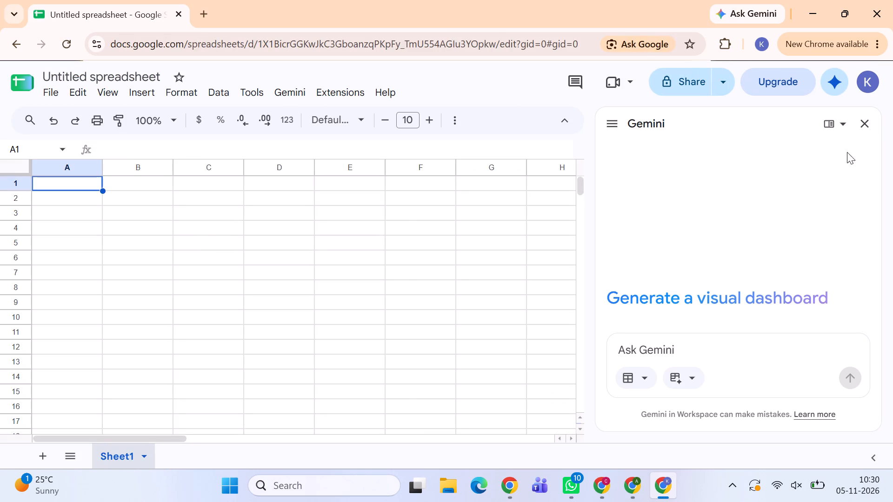
{"action": "left_click", "coordinate": [867, 122]}
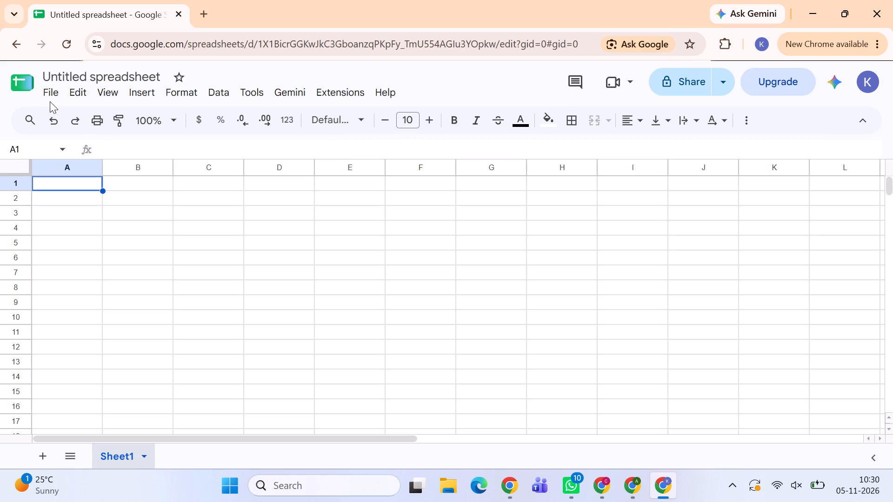
Bring up the file chooser for opening an existing spreadsheet from the blank Google Sheets document.
{"action": "left_click", "coordinate": [50, 90]}
{"action": "left_click", "coordinate": [74, 134]}
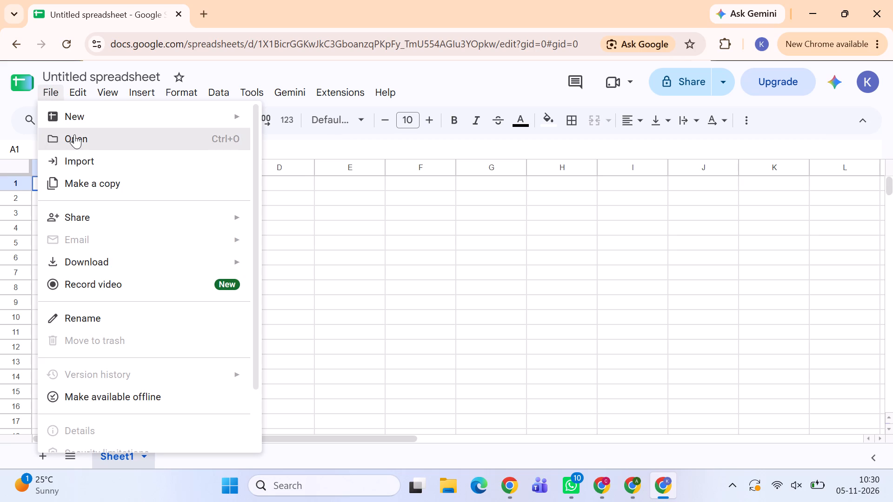
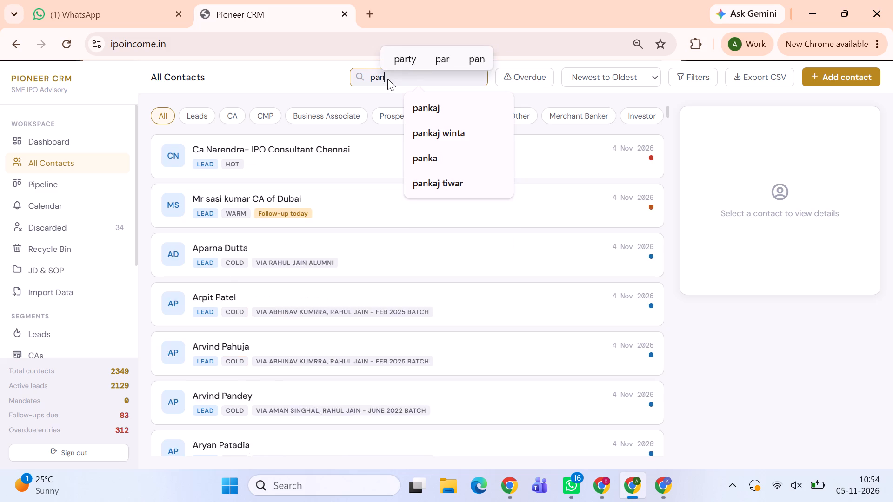
{"action": "type", "text": "kaj"}
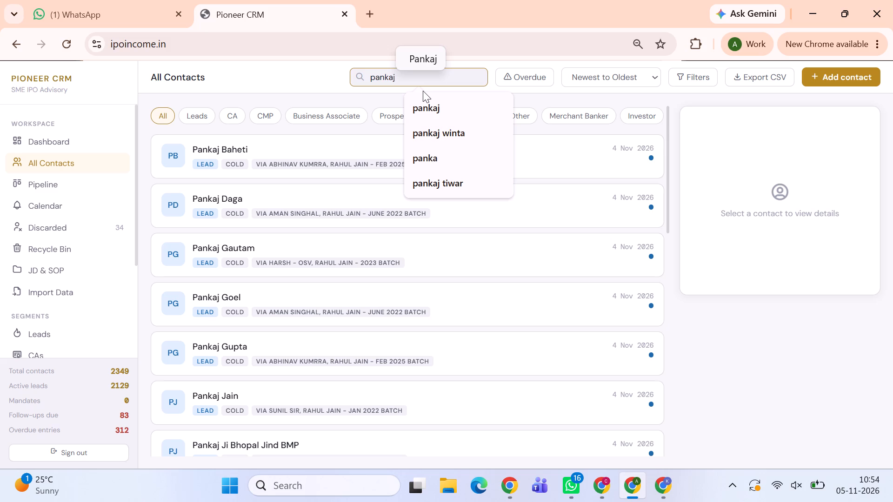
{"action": "key", "text": "space"}
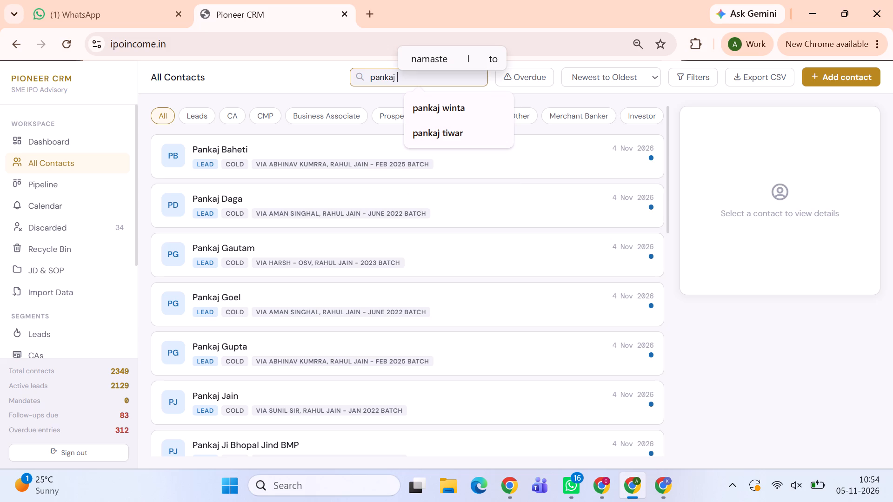
{"action": "key", "text": "BackSpace"}
{"action": "key", "text": "BackSpace"}
{"action": "key", "text": "BackSpace"}
{"action": "key", "text": "BackSpace"}
{"action": "key", "text": "BackSpace"}
{"action": "key", "text": "BackSpace"}
{"action": "key", "text": "BackSpace"}
{"action": "key", "text": "BackSpace"}
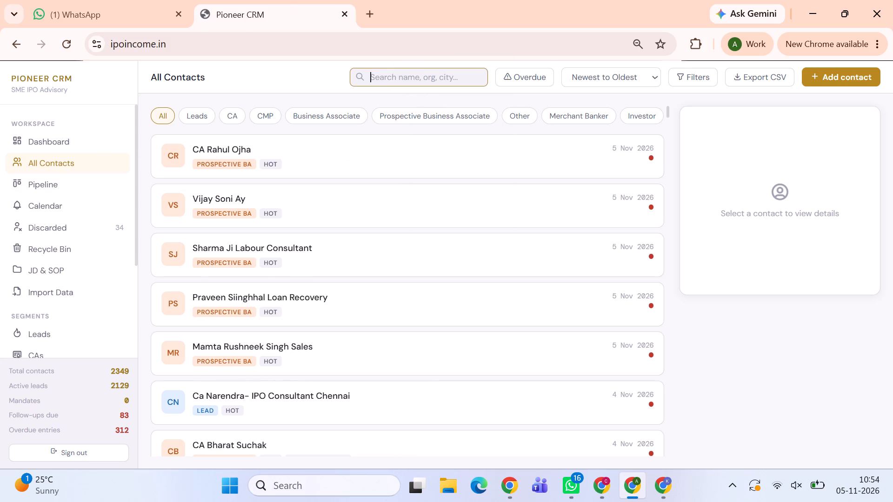
{"action": "left_click", "coordinate": [416, 79]}
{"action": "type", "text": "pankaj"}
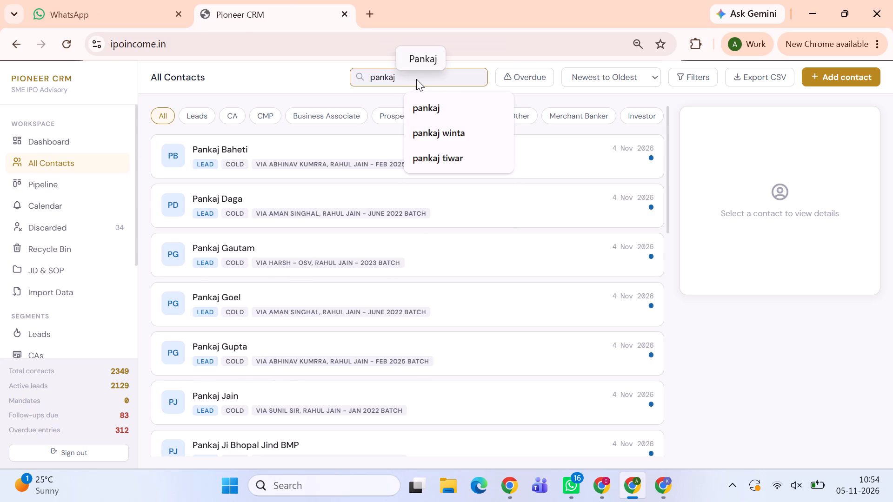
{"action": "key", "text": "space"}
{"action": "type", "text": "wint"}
{"action": "left_click", "coordinate": [535, 234]}
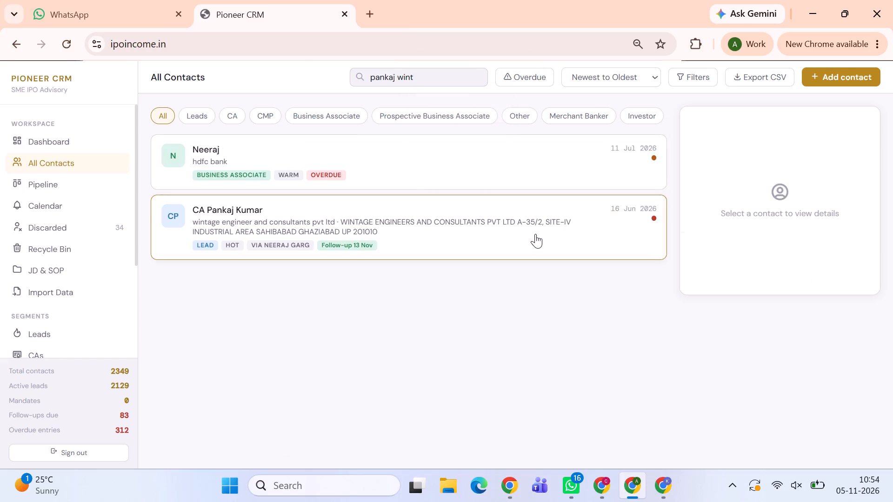
Read through the Wintage lead's notes from the first entry to the most recent one and its attachments.
{"action": "scroll", "coordinate": [752, 282], "scroll_direction": "down", "scroll_amount": 4}
{"action": "scroll", "coordinate": [752, 282], "scroll_direction": "up", "scroll_amount": 1}
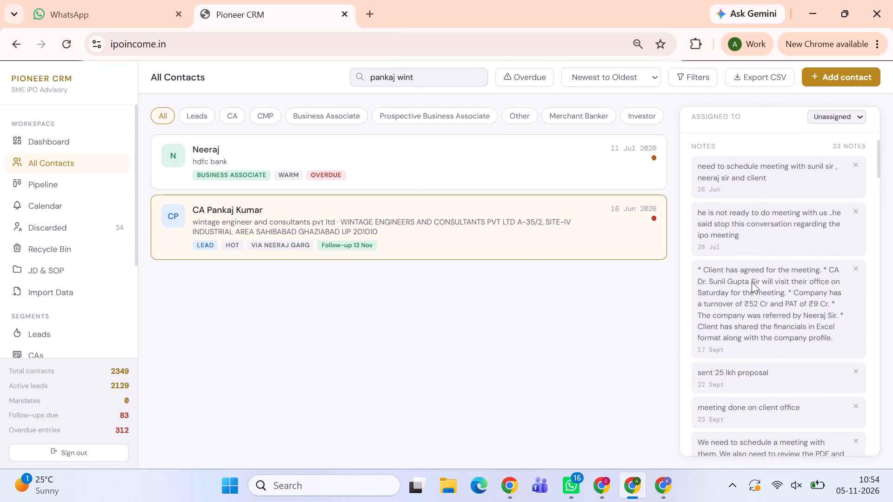
{"action": "scroll", "coordinate": [752, 282], "scroll_direction": "down", "scroll_amount": 1}
{"action": "scroll", "coordinate": [793, 326], "scroll_direction": "down", "scroll_amount": 3}
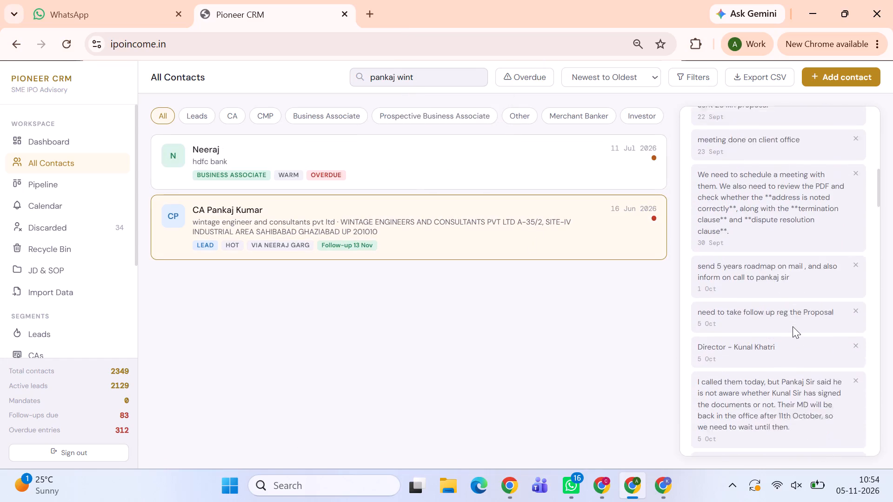
{"action": "scroll", "coordinate": [774, 402], "scroll_direction": "down", "scroll_amount": 3}
{"action": "scroll", "coordinate": [820, 400], "scroll_direction": "down", "scroll_amount": 3}
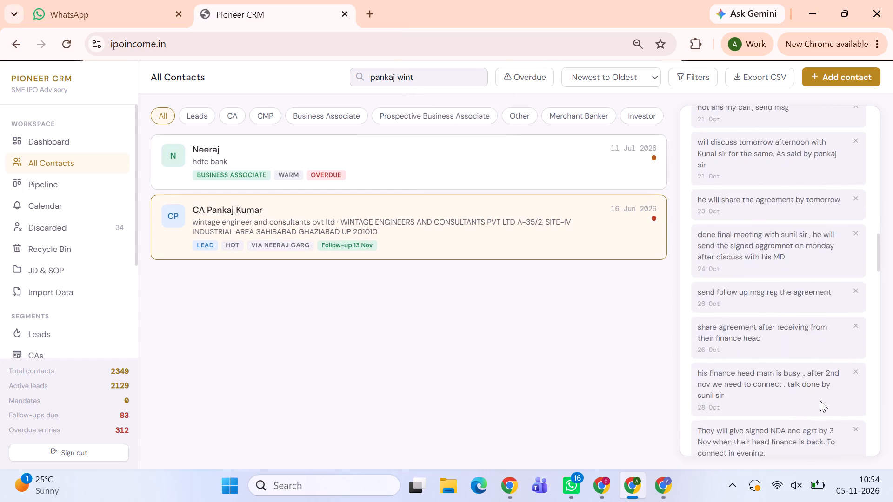
{"action": "scroll", "coordinate": [809, 362], "scroll_direction": "down", "scroll_amount": 3}
{"action": "scroll", "coordinate": [809, 362], "scroll_direction": "up", "scroll_amount": 1}
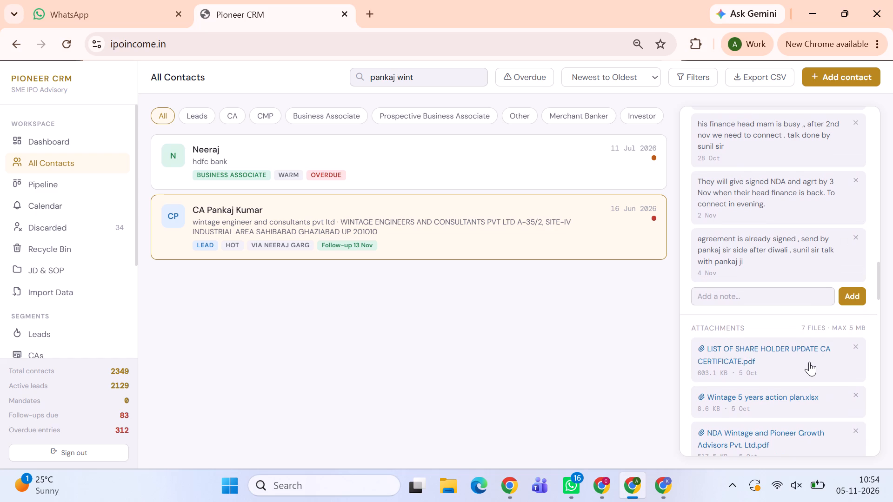
Clear the contact search and filter the contacts to Leads in the Warm stage.
{"action": "left_click", "coordinate": [447, 79]}
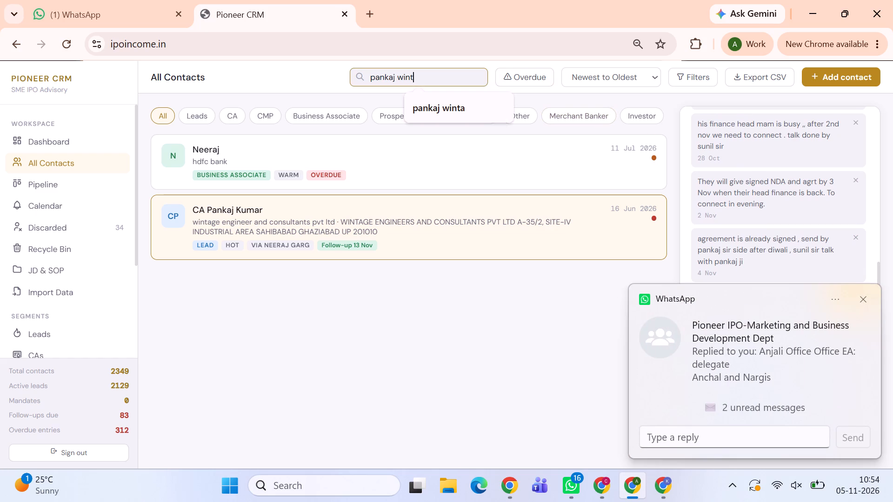
{"action": "key", "text": "BackSpace"}
{"action": "key", "text": "BackSpace"}
{"action": "key", "text": "BackSpace"}
{"action": "key", "text": "BackSpace"}
{"action": "key", "text": "BackSpace"}
{"action": "key", "text": "BackSpace"}
{"action": "key", "text": "BackSpace"}
{"action": "key", "text": "BackSpace"}
{"action": "key", "text": "BackSpace"}
{"action": "key", "text": "BackSpace"}
{"action": "key", "text": "BackSpace"}
{"action": "key", "text": "BackSpace"}
{"action": "key", "text": "BackSpace"}
{"action": "key", "text": "BackSpace"}
{"action": "key", "text": "BackSpace"}
{"action": "key", "text": "BackSpace"}
{"action": "key", "text": "BackSpace"}
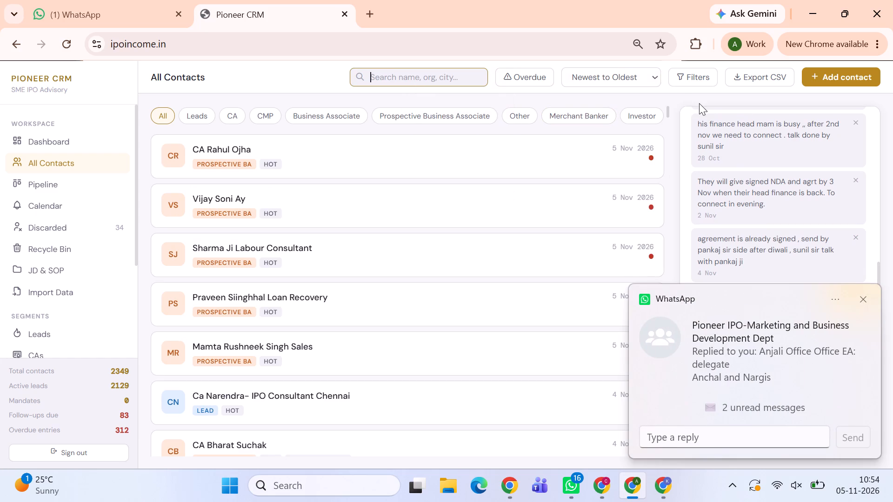
{"action": "left_click", "coordinate": [679, 78]}
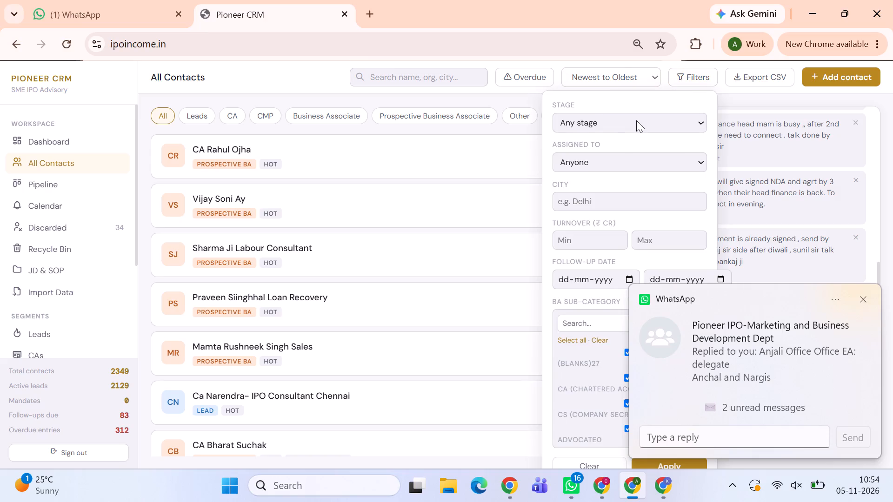
{"action": "left_click", "coordinate": [636, 120]}
{"action": "left_click", "coordinate": [621, 189]}
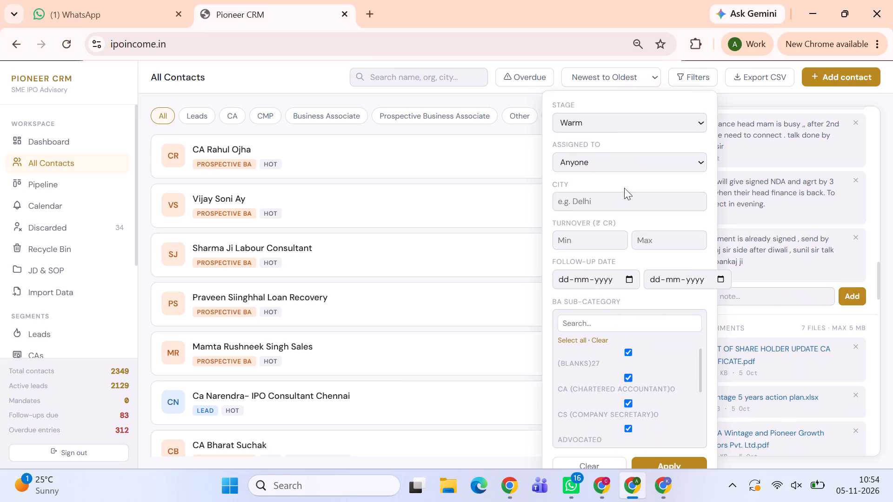
{"action": "scroll", "coordinate": [664, 324], "scroll_direction": "down", "scroll_amount": 3}
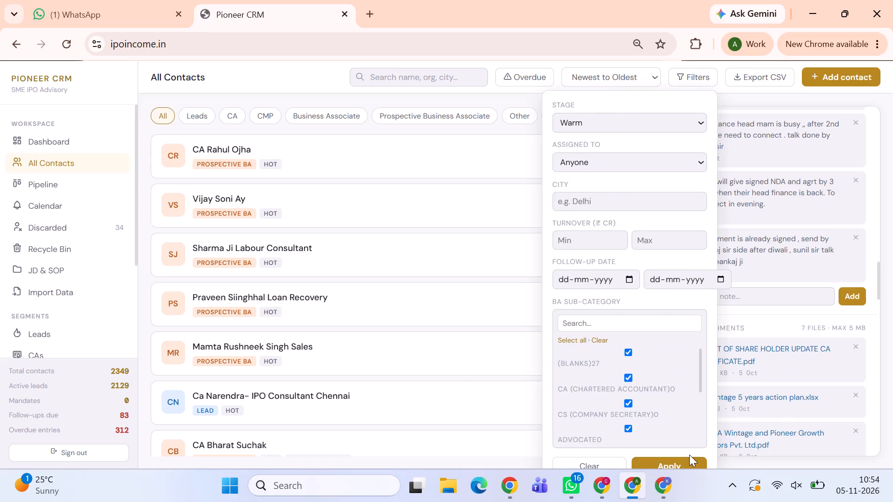
{"action": "left_click", "coordinate": [688, 458]}
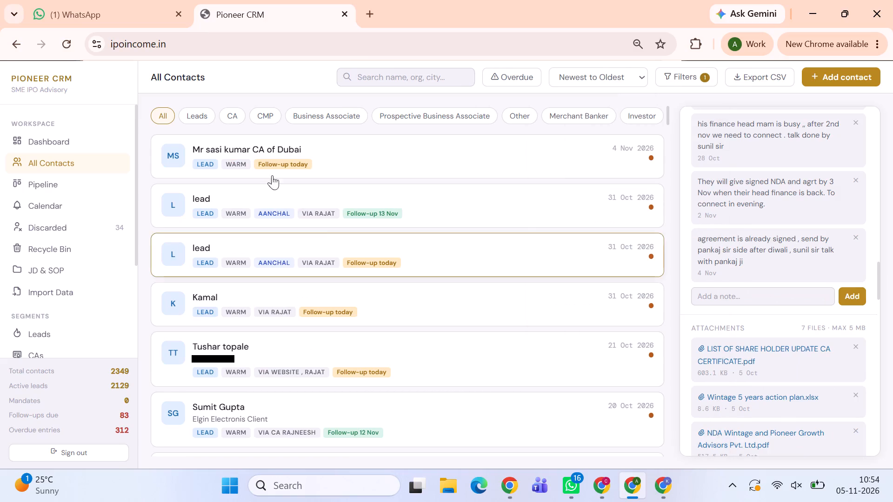
{"action": "left_click", "coordinate": [196, 117]}
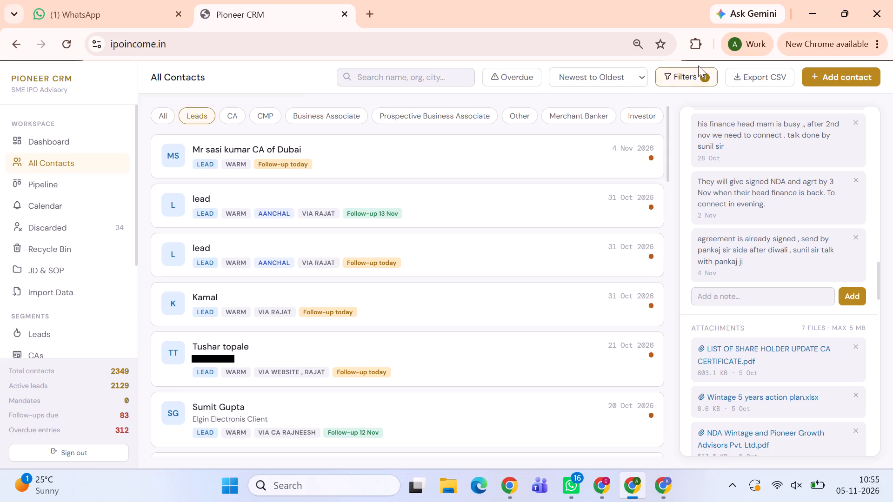
{"action": "left_click", "coordinate": [698, 67]}
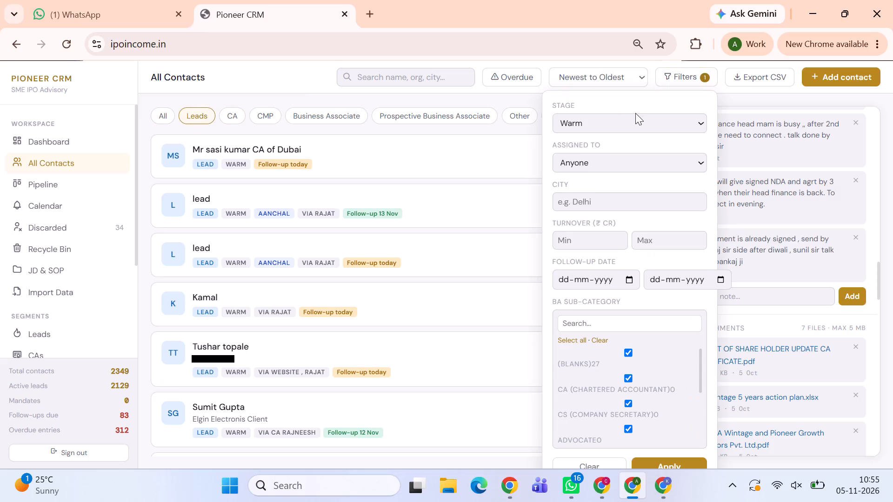
{"action": "left_click", "coordinate": [626, 123]}
{"action": "left_click", "coordinate": [628, 192]}
{"action": "scroll", "coordinate": [689, 346], "scroll_direction": "down", "scroll_amount": 1}
{"action": "left_click", "coordinate": [687, 457]}
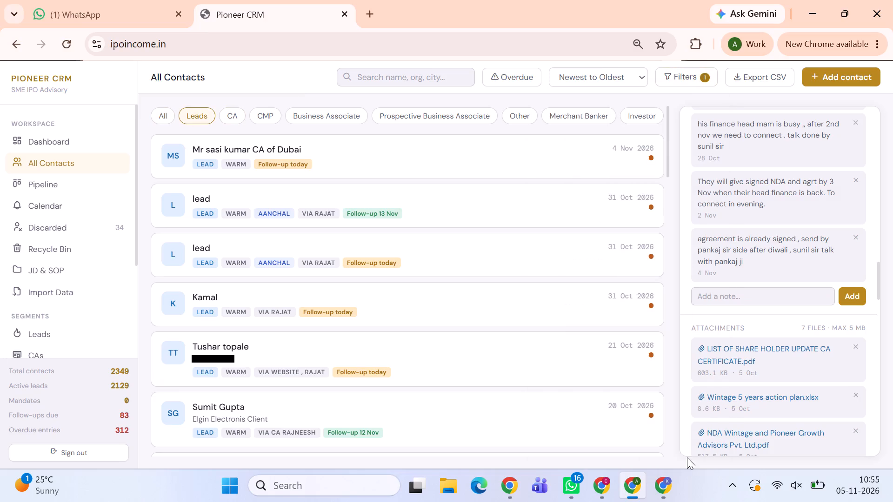
Open the oldest warm lead, dated 21 Jul 2026, and read its notes.
{"action": "scroll", "coordinate": [451, 310], "scroll_direction": "down", "scroll_amount": 15}
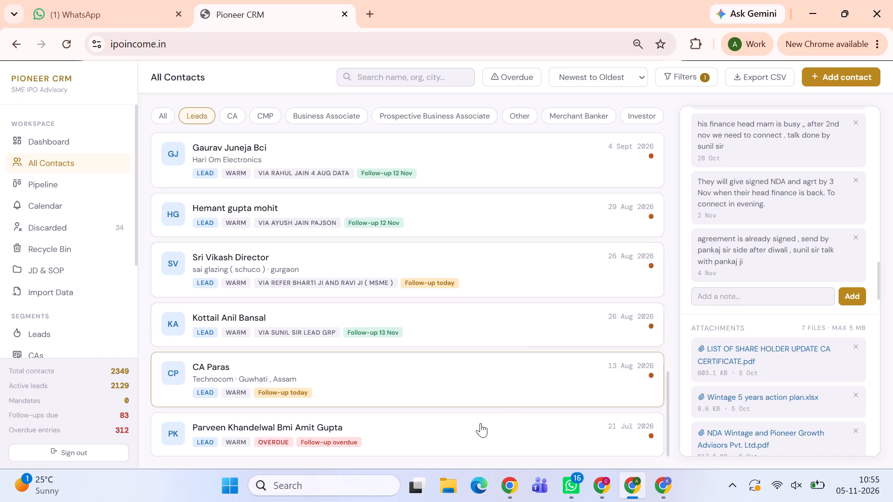
{"action": "left_click", "coordinate": [479, 424]}
{"action": "scroll", "coordinate": [729, 371], "scroll_direction": "down", "scroll_amount": 1}
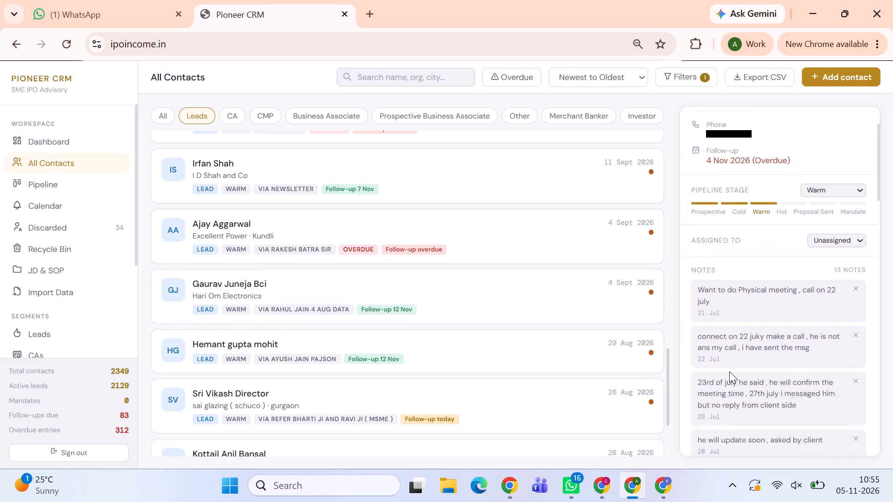
{"action": "scroll", "coordinate": [729, 371], "scroll_direction": "down", "scroll_amount": 3}
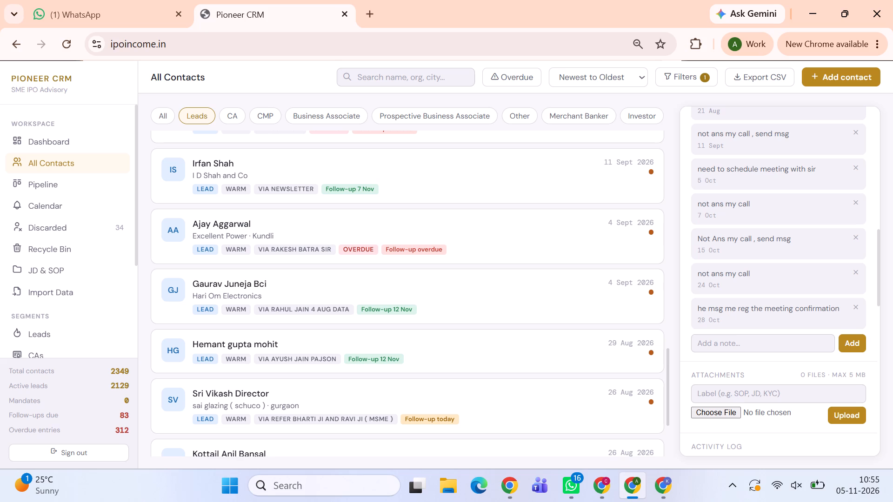
Open the warm lead for Technocom and read its notes.
{"action": "scroll", "coordinate": [557, 456], "scroll_direction": "down", "scroll_amount": 6}
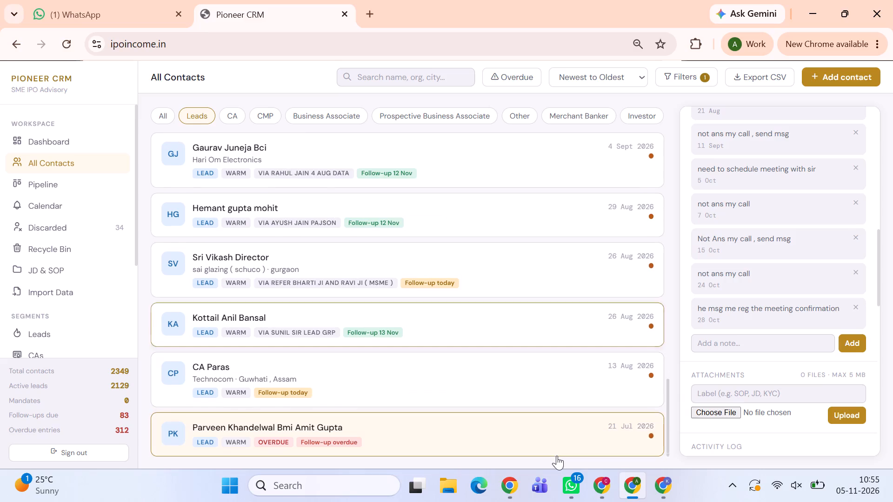
{"action": "left_click", "coordinate": [447, 386]}
{"action": "scroll", "coordinate": [701, 387], "scroll_direction": "down", "scroll_amount": 1}
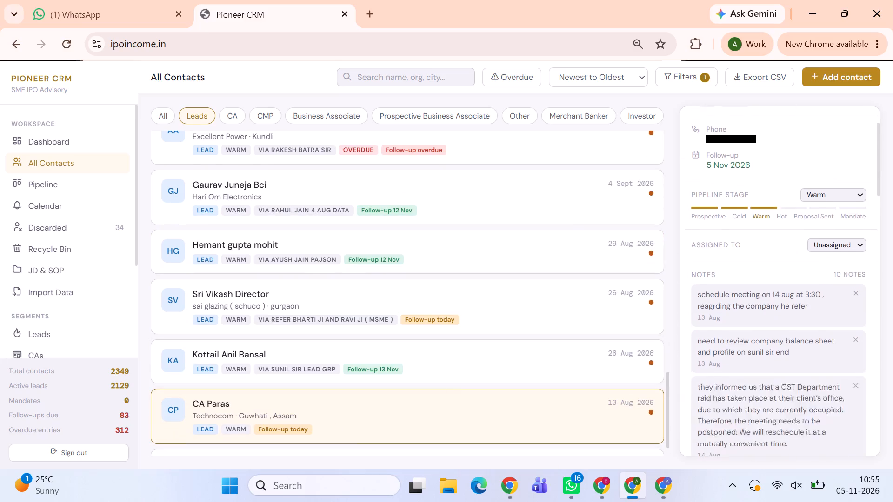
{"action": "scroll", "coordinate": [701, 387], "scroll_direction": "down", "scroll_amount": 2}
{"action": "scroll", "coordinate": [746, 381], "scroll_direction": "down", "scroll_amount": 1}
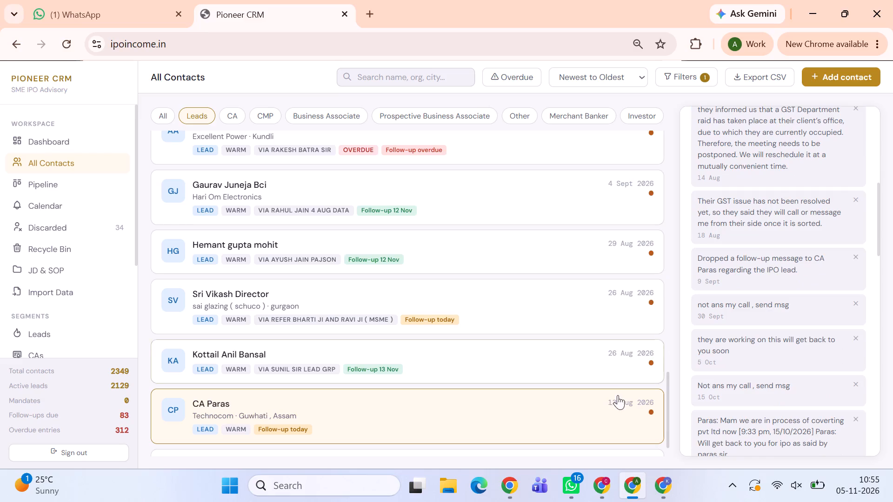
Open the warm lead referred via the sunil sir lead grp and read its notes.
{"action": "left_click", "coordinate": [601, 359]}
{"action": "left_click", "coordinate": [731, 299]}
{"action": "scroll", "coordinate": [731, 299], "scroll_direction": "down", "scroll_amount": 1}
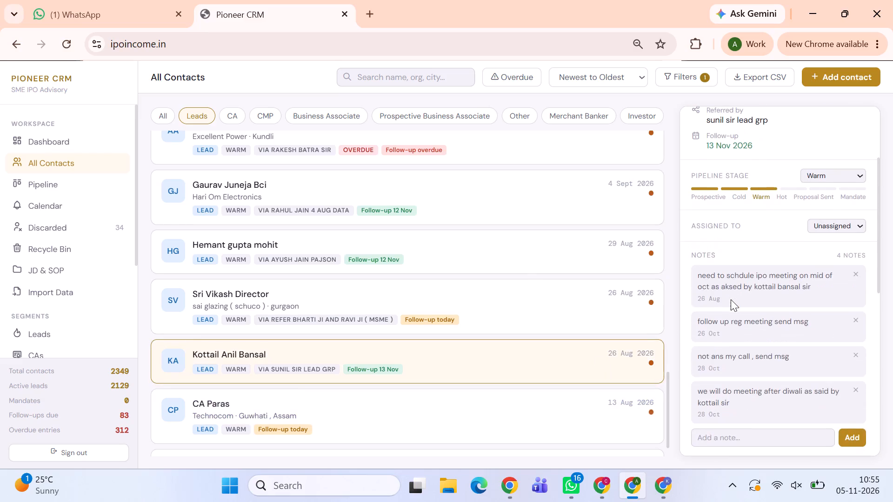
{"action": "right_click", "coordinate": [731, 299]}
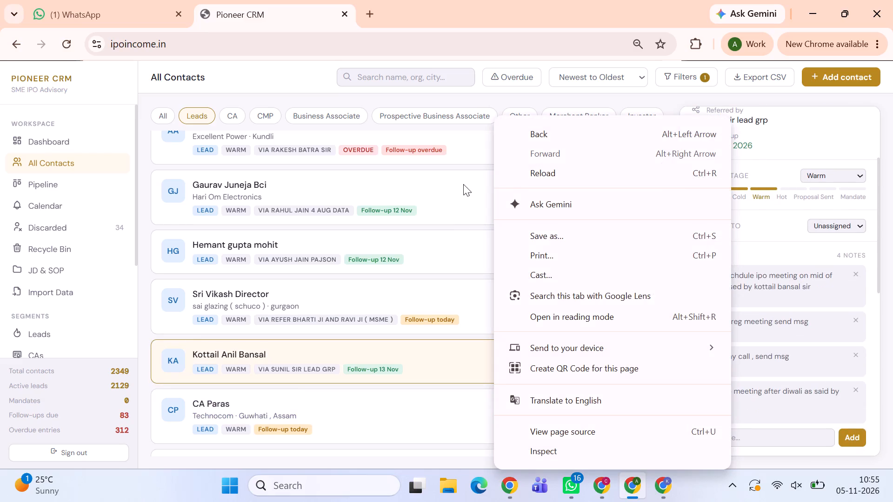
Open the warm lead for sai glazing (schuco), gurgaon, and read its notes.
{"action": "left_click", "coordinate": [446, 290]}
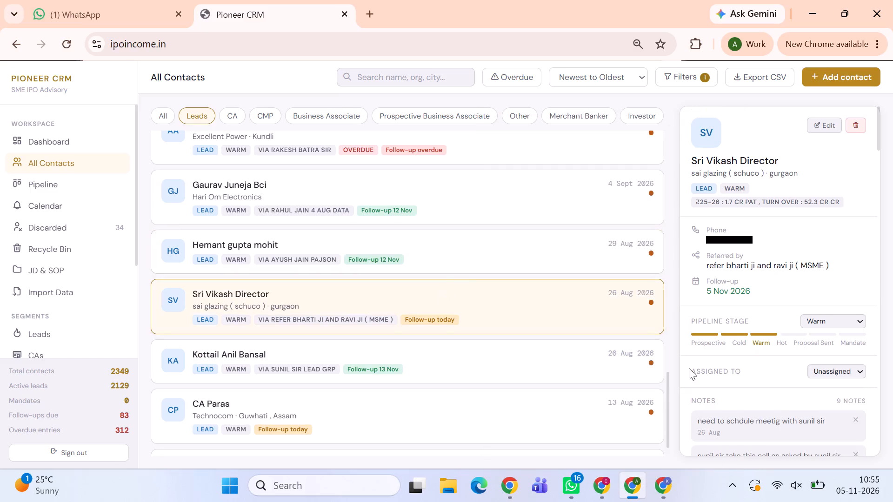
{"action": "scroll", "coordinate": [689, 368], "scroll_direction": "down", "scroll_amount": 3}
{"action": "scroll", "coordinate": [774, 373], "scroll_direction": "down", "scroll_amount": 4}
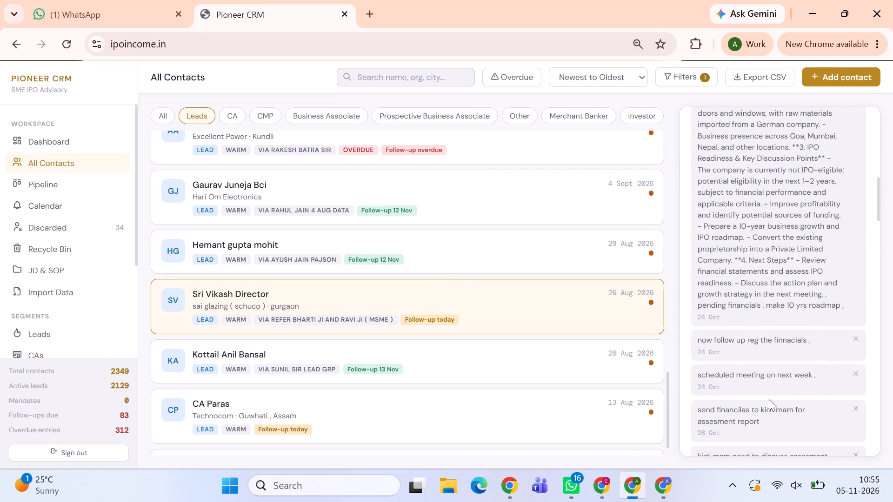
{"action": "scroll", "coordinate": [769, 399], "scroll_direction": "down", "scroll_amount": 2}
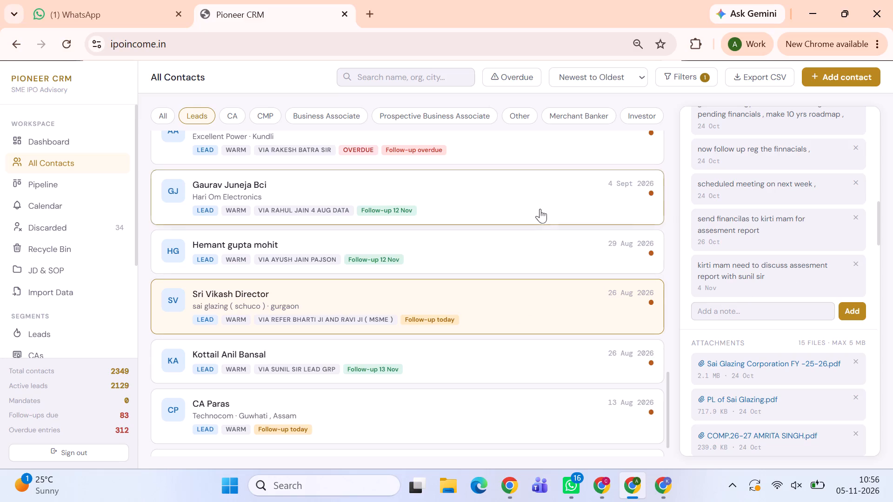
Open the warm lead dated 29 Aug 2026 and read its notes.
{"action": "left_click", "coordinate": [524, 239]}
{"action": "scroll", "coordinate": [760, 293], "scroll_direction": "down", "scroll_amount": 2}
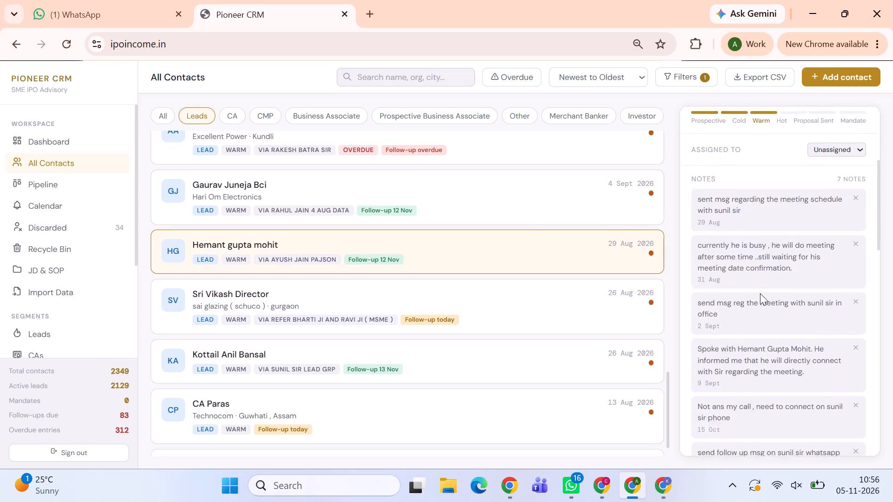
{"action": "scroll", "coordinate": [760, 293], "scroll_direction": "down", "scroll_amount": 2}
{"action": "scroll", "coordinate": [760, 293], "scroll_direction": "up", "scroll_amount": 1}
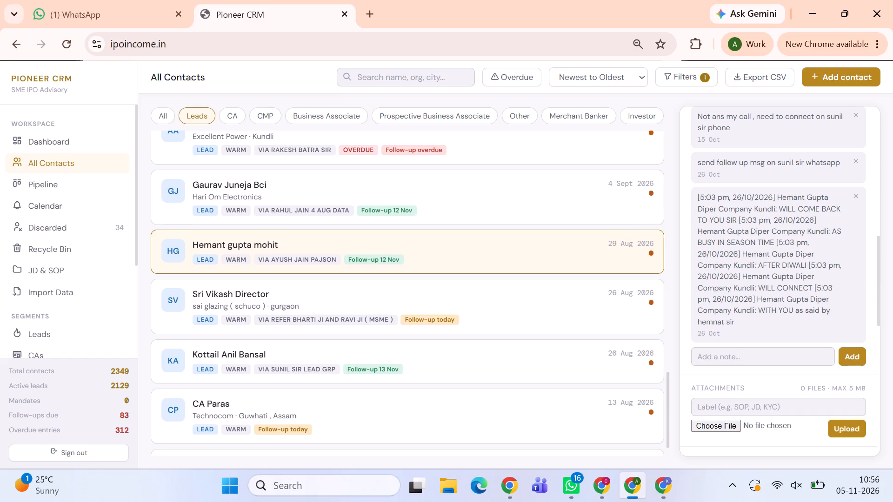
Open the warm lead for Hari Om Electronics and read its notes, dismissing the incoming WhatsApp notification.
{"action": "left_click", "coordinate": [496, 193]}
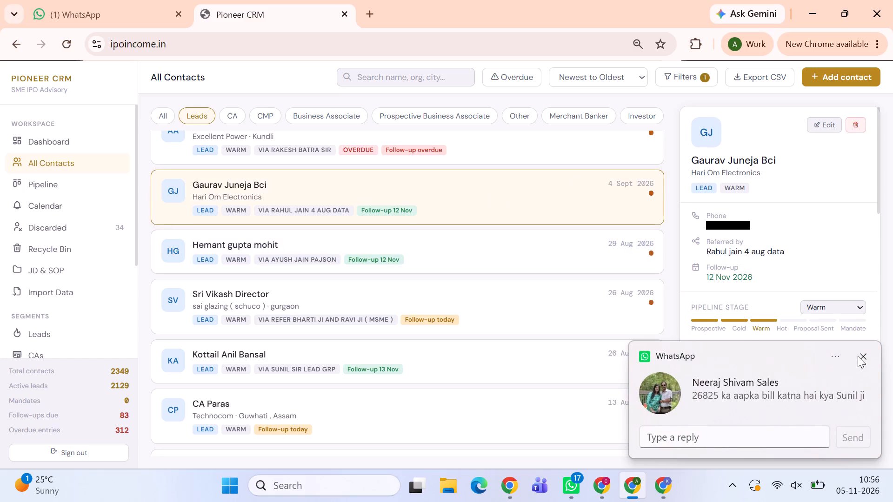
{"action": "left_click", "coordinate": [858, 356]}
{"action": "scroll", "coordinate": [766, 282], "scroll_direction": "down", "scroll_amount": 3}
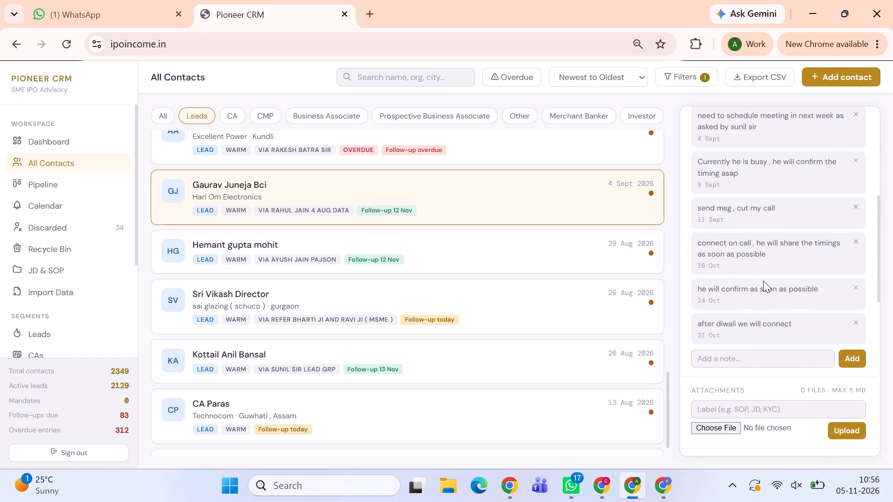
Open the overdue warm lead for Excellent Power, Kundli, to check its details and notes.
{"action": "scroll", "coordinate": [566, 266], "scroll_direction": "up", "scroll_amount": 1}
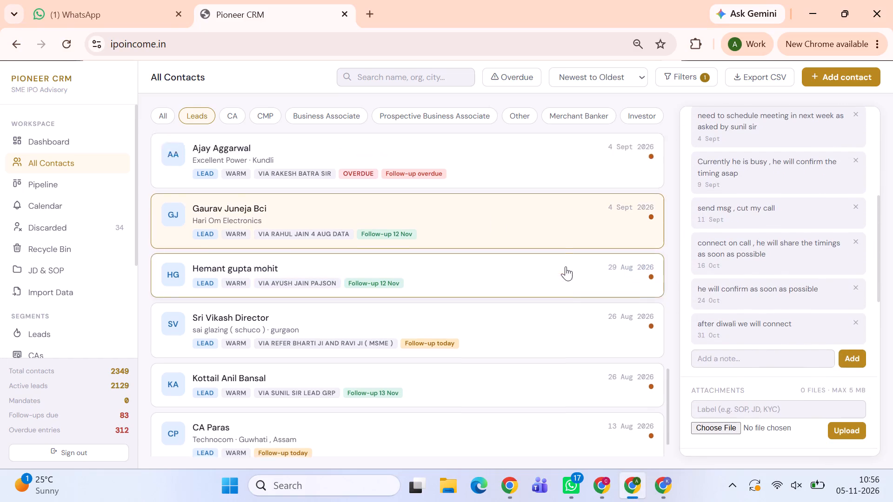
{"action": "scroll", "coordinate": [566, 266], "scroll_direction": "up", "scroll_amount": 1}
{"action": "left_click", "coordinate": [484, 177]}
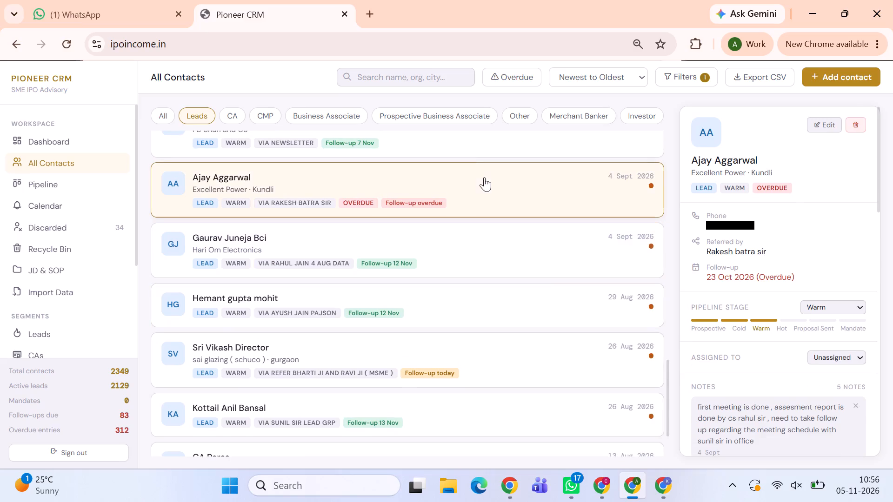
Open the warm lead for I D Shah and Co and read its notes.
{"action": "scroll", "coordinate": [484, 177], "scroll_direction": "up", "scroll_amount": 1}
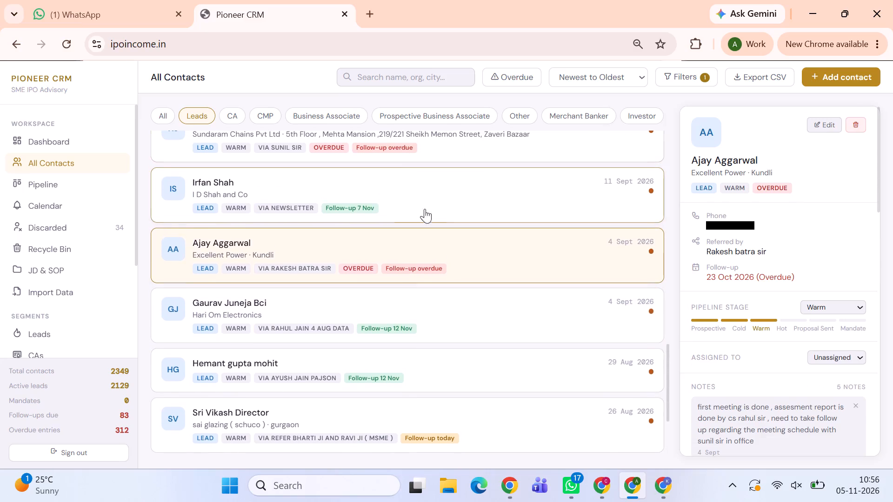
{"action": "left_click", "coordinate": [467, 189]}
{"action": "scroll", "coordinate": [755, 259], "scroll_direction": "down", "scroll_amount": 1}
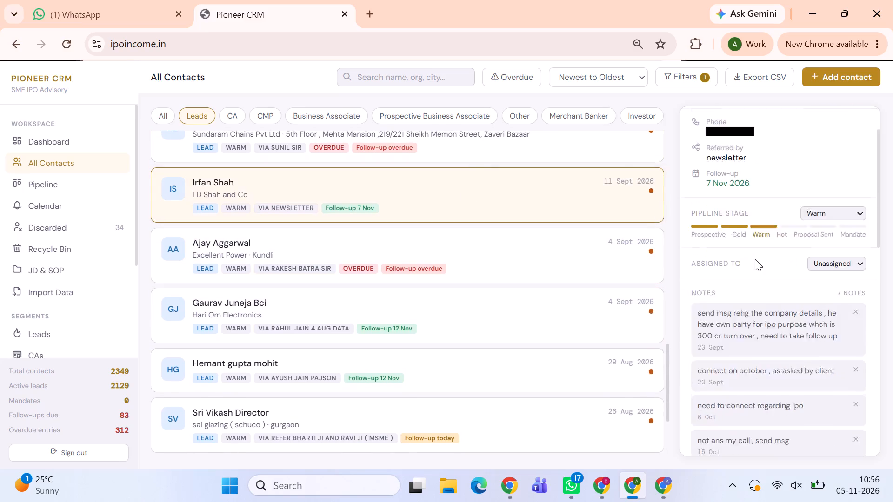
{"action": "scroll", "coordinate": [755, 259], "scroll_direction": "down", "scroll_amount": 2}
Open the overdue warm lead for Sundaram Chains Pvt Ltd and read its notes.
{"action": "scroll", "coordinate": [591, 284], "scroll_direction": "up", "scroll_amount": 2}
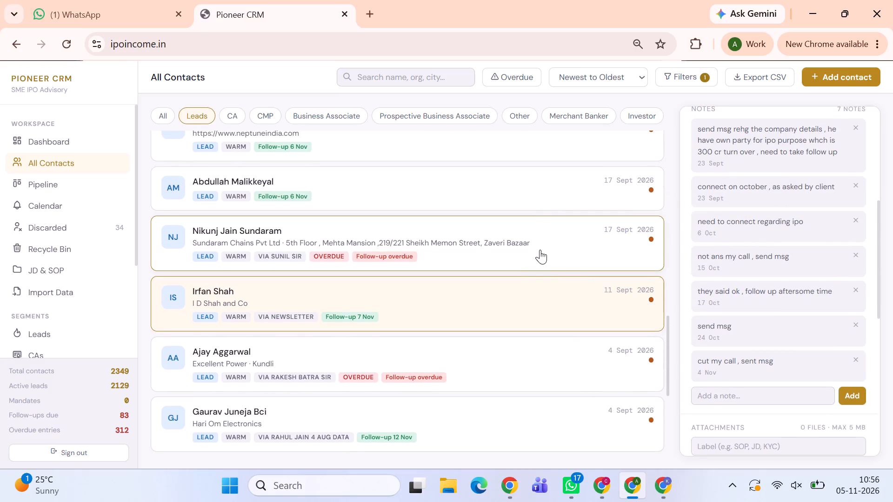
{"action": "left_click", "coordinate": [540, 250]}
{"action": "scroll", "coordinate": [722, 349], "scroll_direction": "down", "scroll_amount": 3}
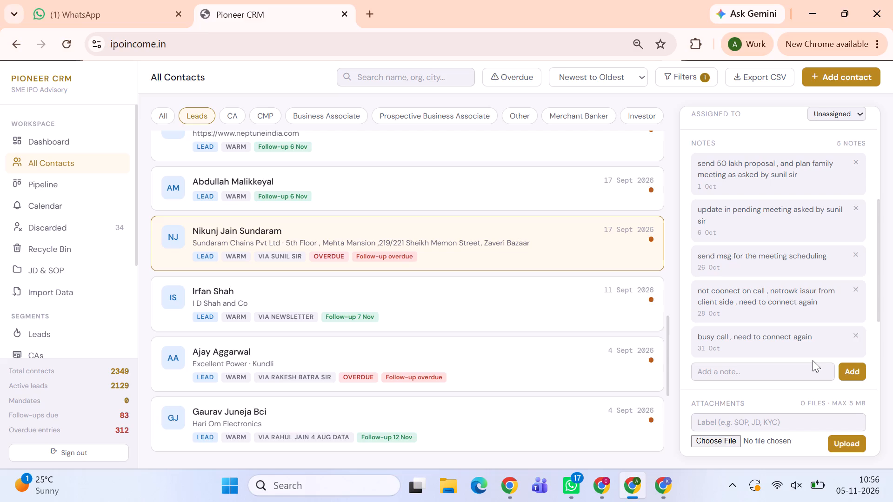
Open the warm lead dated 17 Sept 2026 that has no company name to check its details.
{"action": "scroll", "coordinate": [523, 297], "scroll_direction": "up", "scroll_amount": 1}
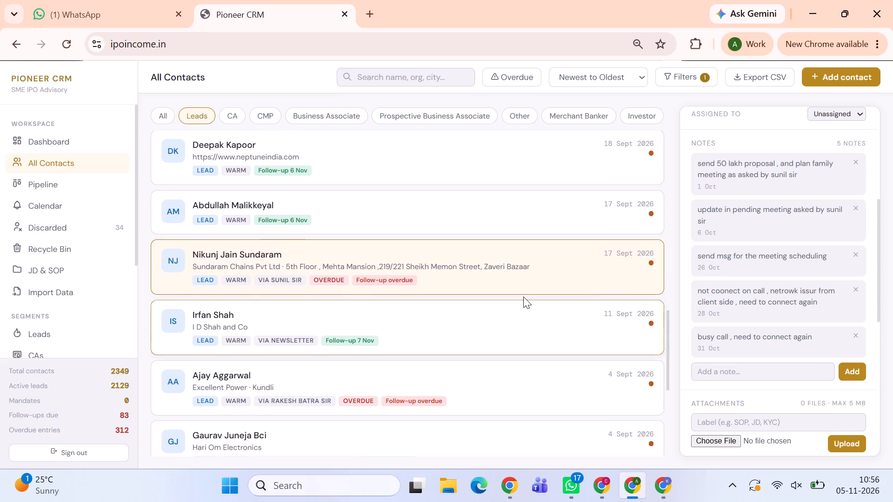
{"action": "left_click", "coordinate": [528, 220]}
Reopen the Sundaram Chains Pvt Ltd lead and begin a new note with "as per sunil sir ,".
{"action": "left_click", "coordinate": [532, 270]}
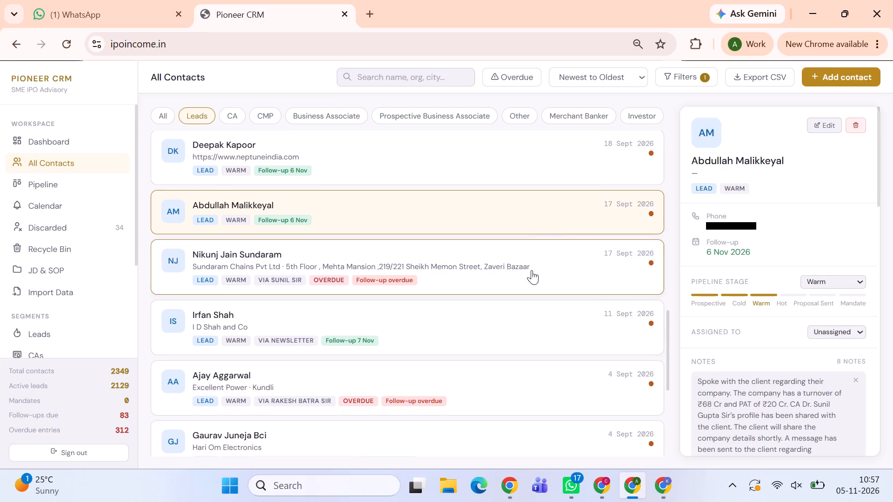
{"action": "scroll", "coordinate": [709, 330], "scroll_direction": "down", "scroll_amount": 3}
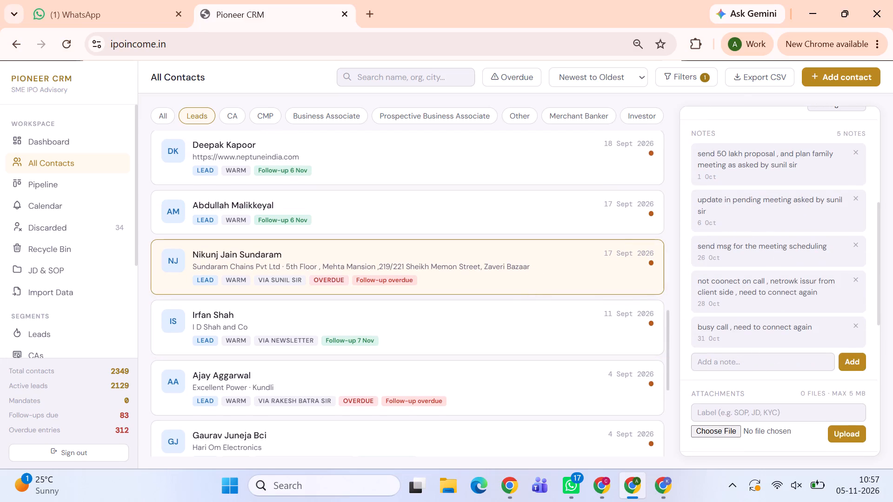
{"action": "left_click", "coordinate": [737, 367]}
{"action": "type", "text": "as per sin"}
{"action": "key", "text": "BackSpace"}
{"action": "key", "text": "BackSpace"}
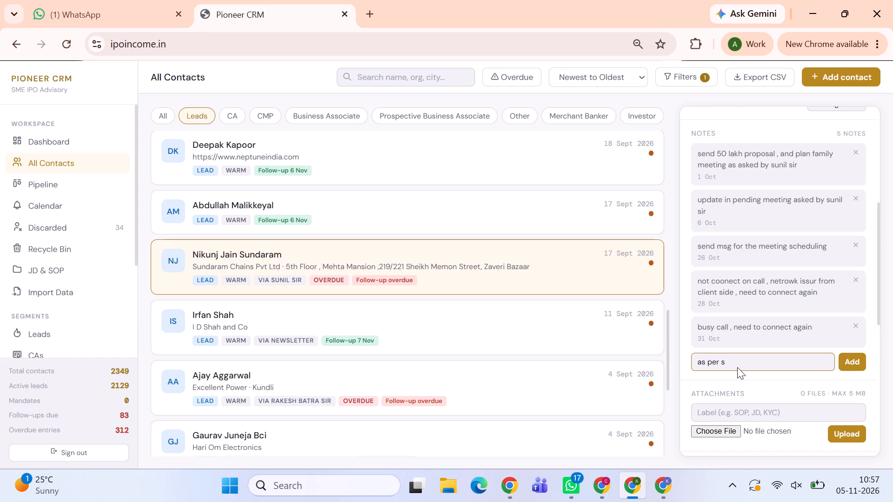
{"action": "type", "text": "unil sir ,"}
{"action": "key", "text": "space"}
Complete the Sundaram Chains lead's note with "the ownr os not reliable person" and save it.
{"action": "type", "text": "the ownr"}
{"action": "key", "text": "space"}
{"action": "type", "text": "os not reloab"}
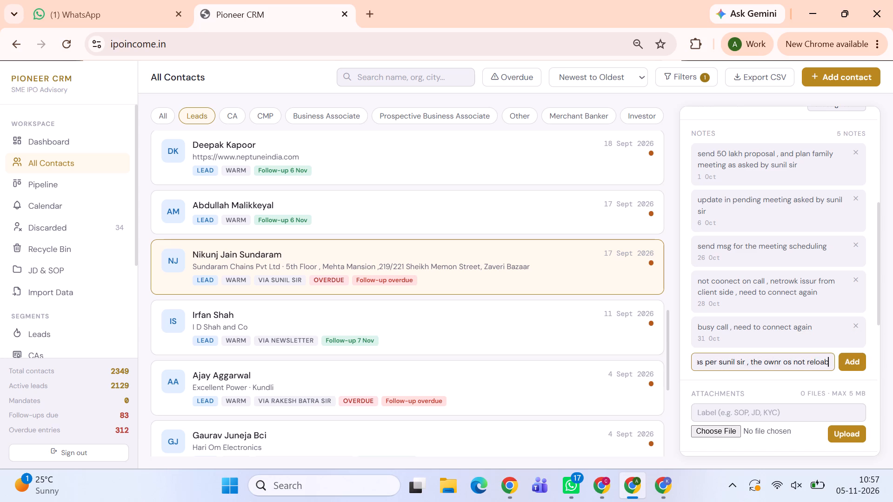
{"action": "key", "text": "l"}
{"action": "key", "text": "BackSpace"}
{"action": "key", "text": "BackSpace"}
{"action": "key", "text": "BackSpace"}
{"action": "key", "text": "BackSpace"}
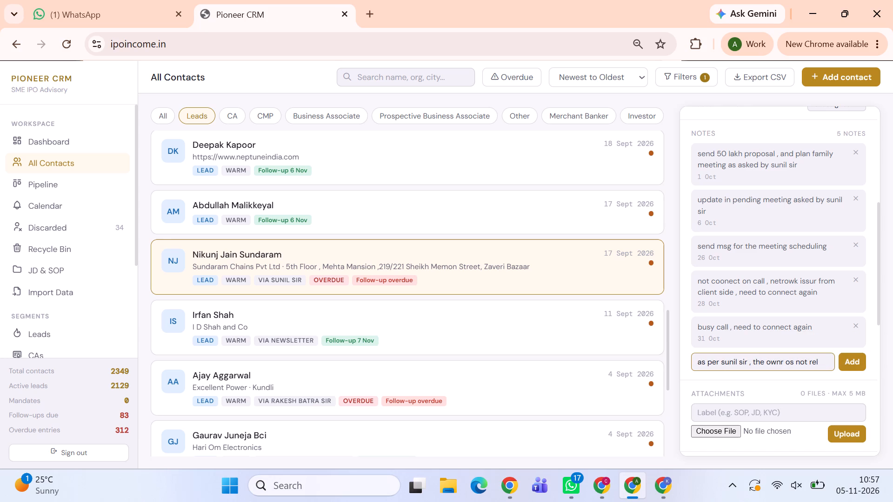
{"action": "type", "text": "iable per"}
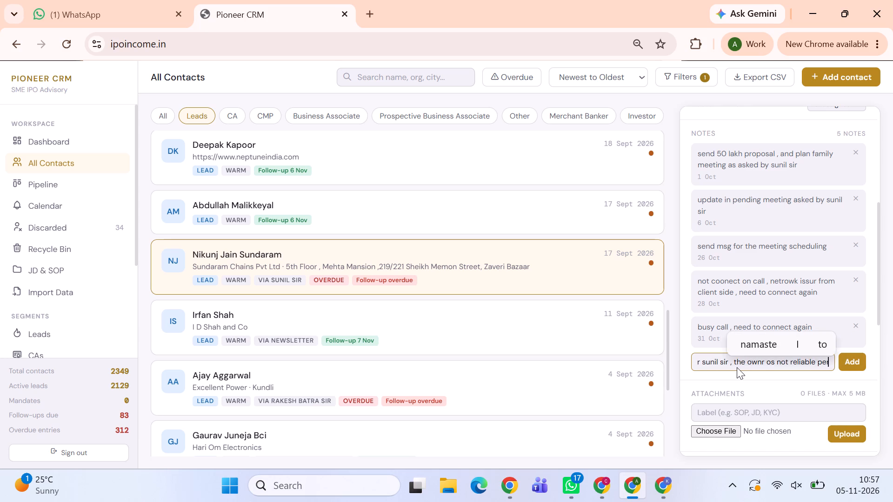
{"action": "type", "text": "son"}
{"action": "key", "text": "space"}
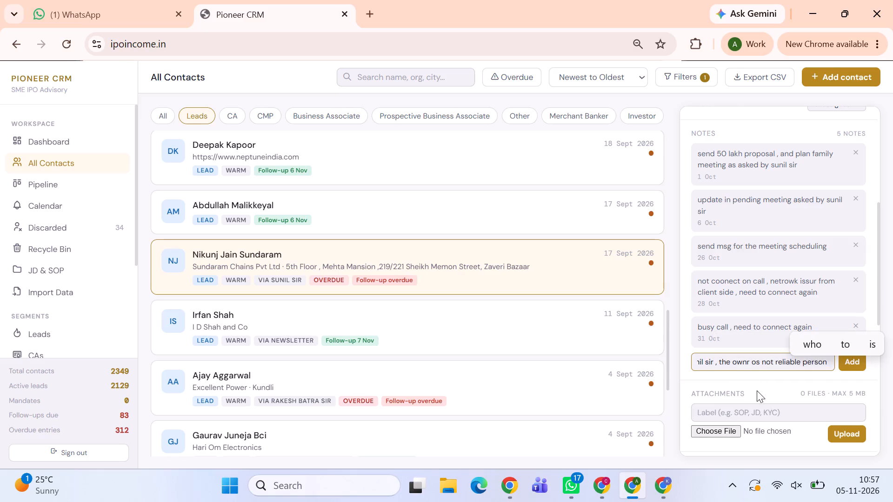
{"action": "left_click_drag", "start_coordinate": [757, 390], "coordinate": [845, 362]}
{"action": "left_click", "coordinate": [845, 362]}
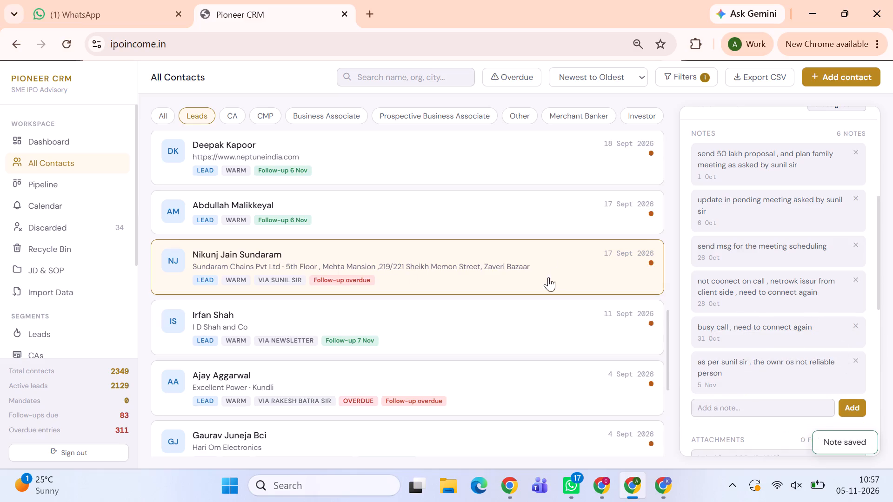
Set the Sundaram Chains lead's follow-up date to 13-11-2026 and update the contact.
{"action": "scroll", "coordinate": [777, 327], "scroll_direction": "up", "scroll_amount": 4}
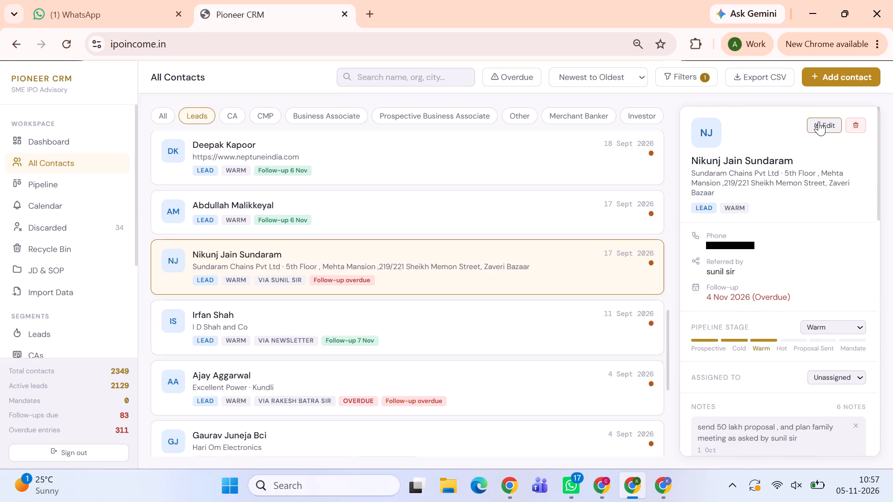
{"action": "left_click", "coordinate": [819, 121]}
{"action": "scroll", "coordinate": [533, 306], "scroll_direction": "left", "scroll_amount": 1}
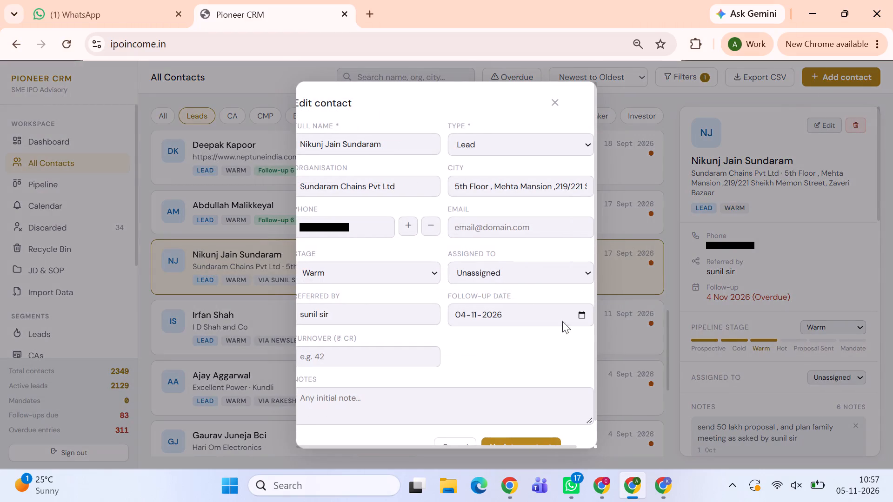
{"action": "left_click", "coordinate": [581, 315]}
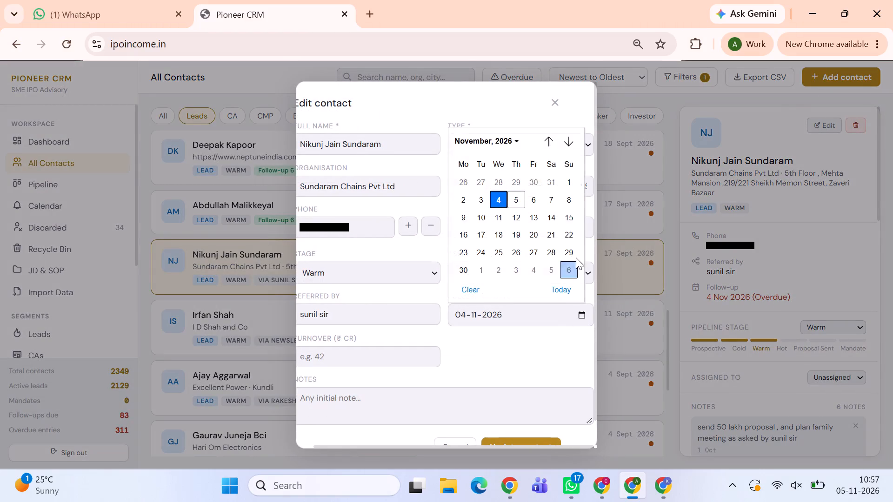
{"action": "left_click", "coordinate": [554, 196]}
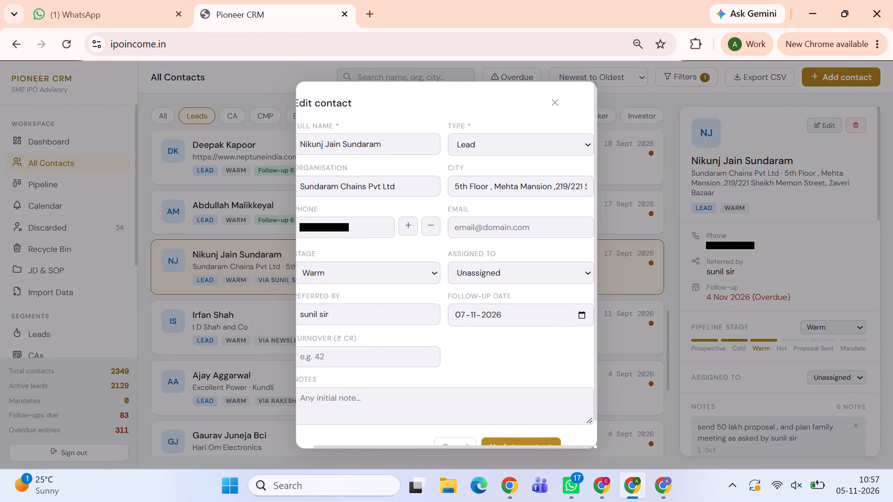
{"action": "scroll", "coordinate": [552, 350], "scroll_direction": "down", "scroll_amount": 3}
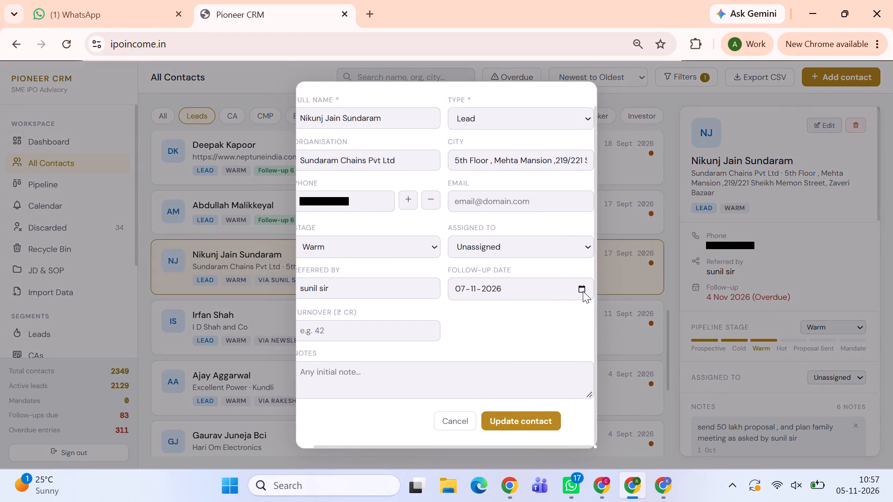
{"action": "left_click", "coordinate": [581, 289]}
{"action": "left_click", "coordinate": [535, 187]}
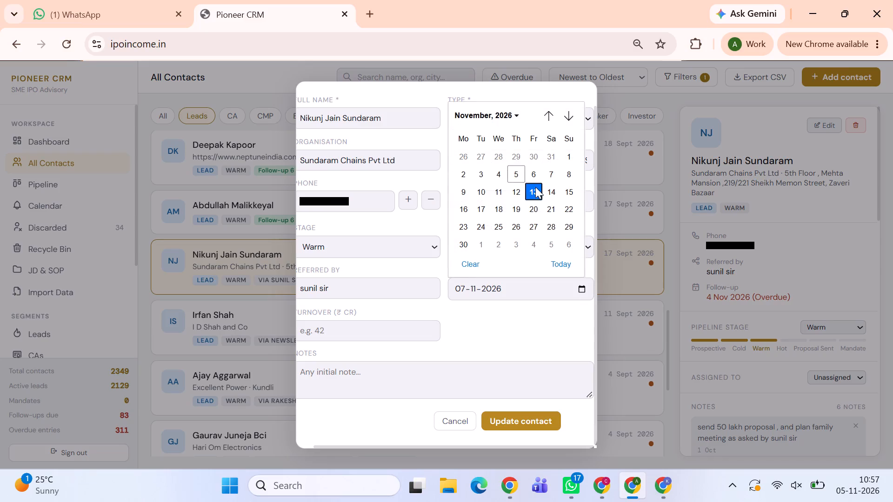
{"action": "left_click", "coordinate": [542, 413]}
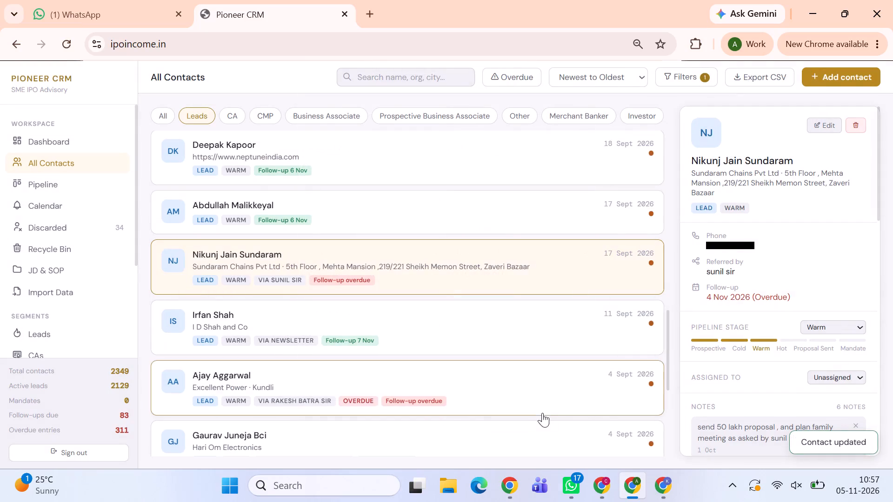
Set the follow-up date of the 17 Sept 2026 warm lead without an organisation to 12-11-2026 and update the contact.
{"action": "left_click", "coordinate": [495, 209]}
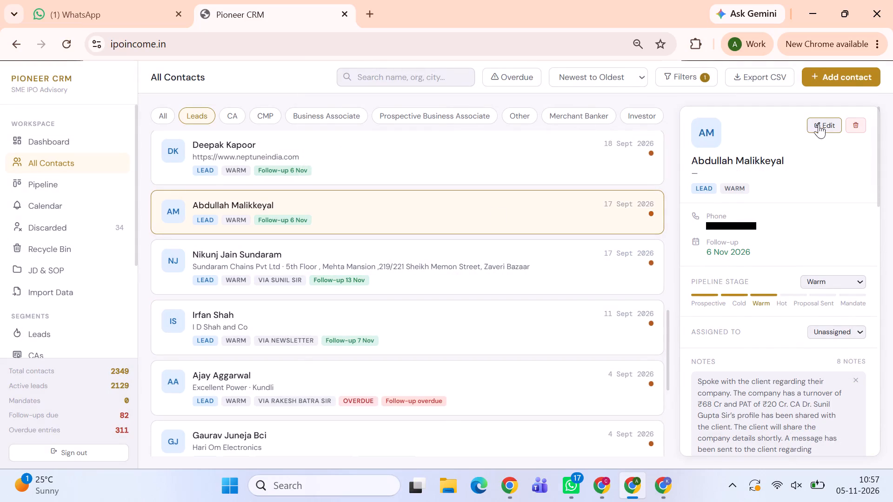
{"action": "left_click", "coordinate": [819, 121]}
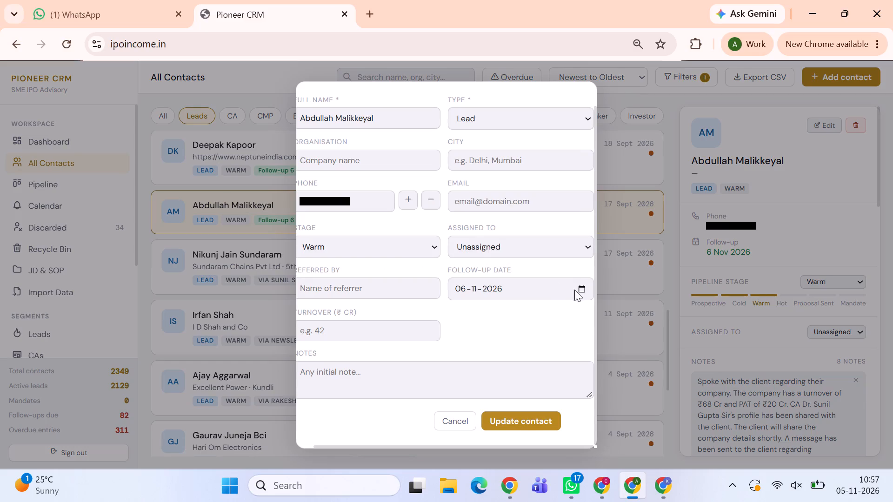
{"action": "left_click", "coordinate": [581, 287]}
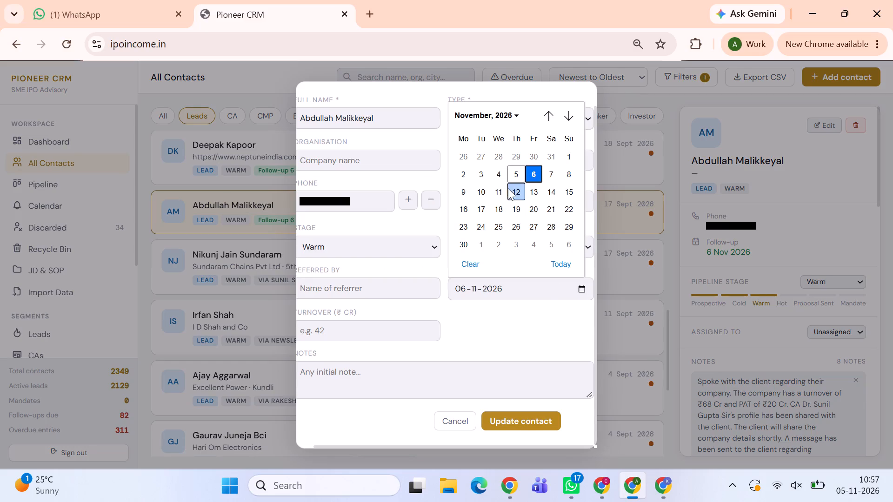
{"action": "left_click", "coordinate": [514, 192]}
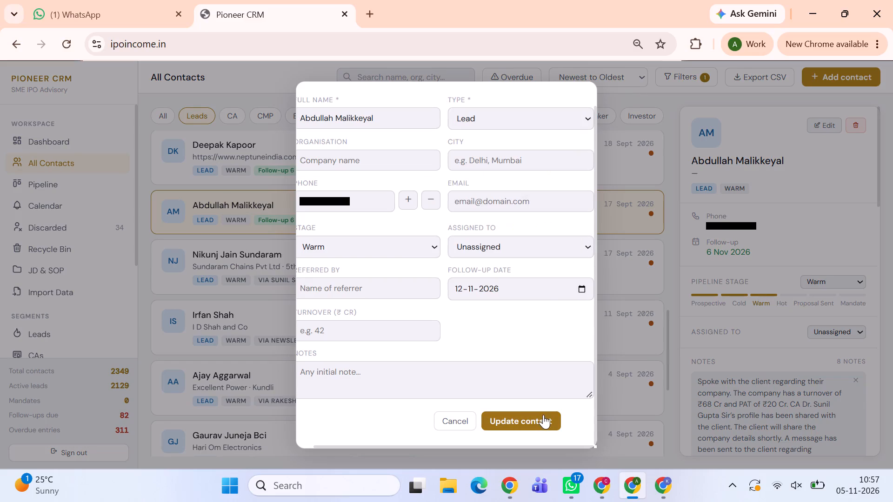
{"action": "left_click", "coordinate": [543, 415]}
Enter "rajat lead" as the referrer of the same lead without an organisation and update the contact.
{"action": "left_click", "coordinate": [829, 127]}
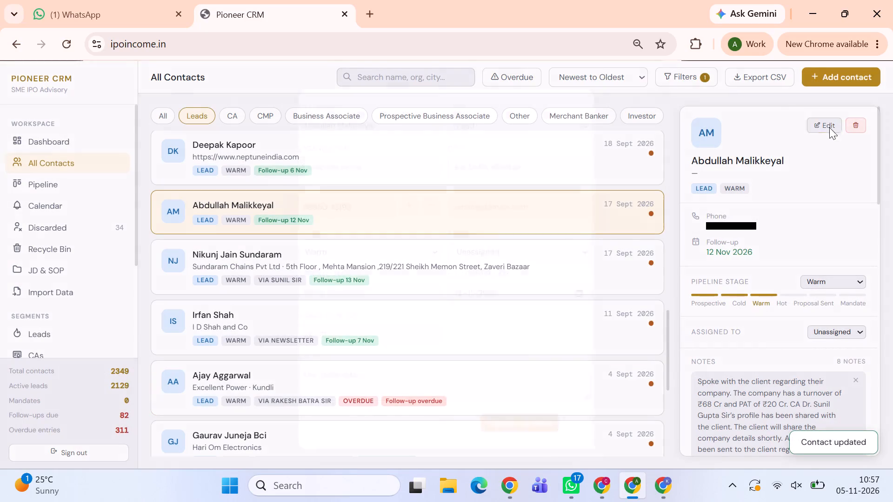
{"action": "scroll", "coordinate": [423, 321], "scroll_direction": "right", "scroll_amount": 1}
{"action": "left_click", "coordinate": [420, 289]}
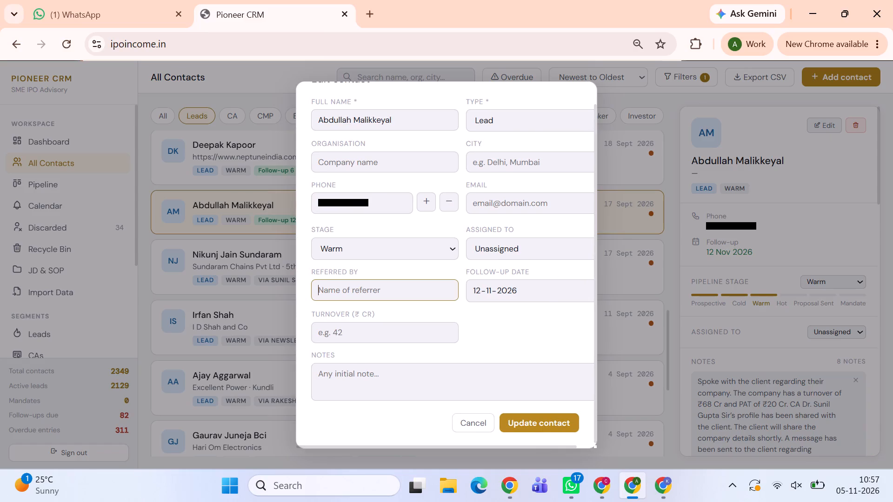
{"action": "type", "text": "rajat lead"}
{"action": "left_click", "coordinate": [517, 419]}
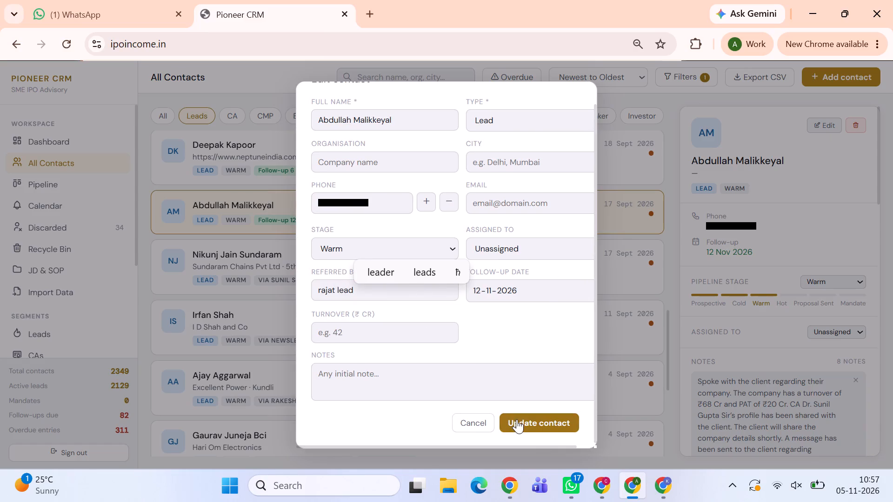
Open the 18 Sept 2026 Neptune India lead and examine its follow-up date and notes.
{"action": "scroll", "coordinate": [631, 302], "scroll_direction": "up", "scroll_amount": 1}
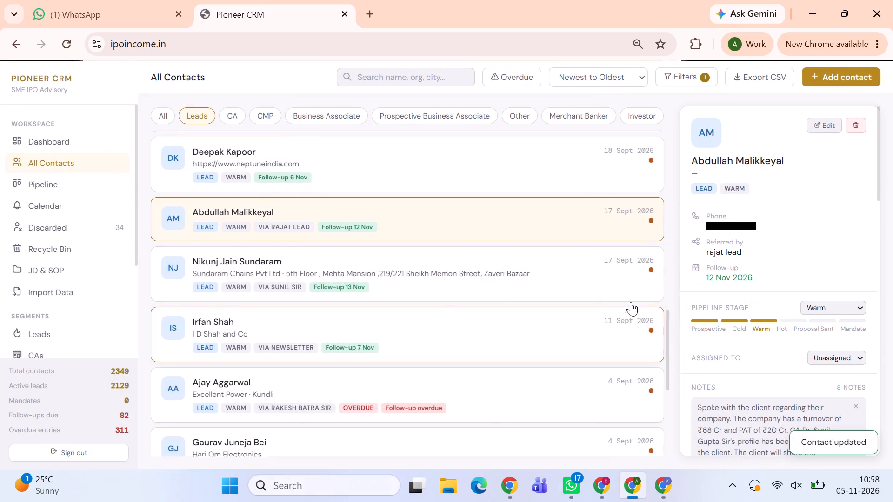
{"action": "scroll", "coordinate": [631, 302], "scroll_direction": "up", "scroll_amount": 1}
{"action": "left_click", "coordinate": [503, 207]}
{"action": "scroll", "coordinate": [741, 295], "scroll_direction": "down", "scroll_amount": 1}
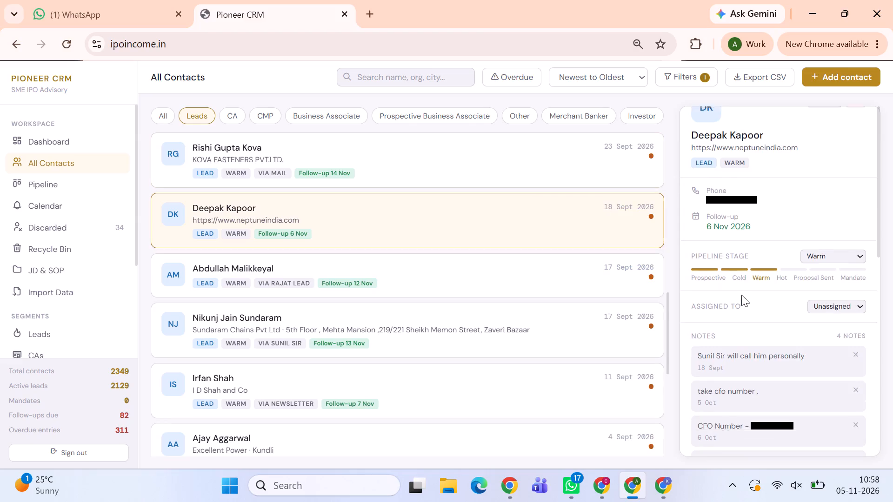
{"action": "scroll", "coordinate": [741, 295], "scroll_direction": "down", "scroll_amount": 2}
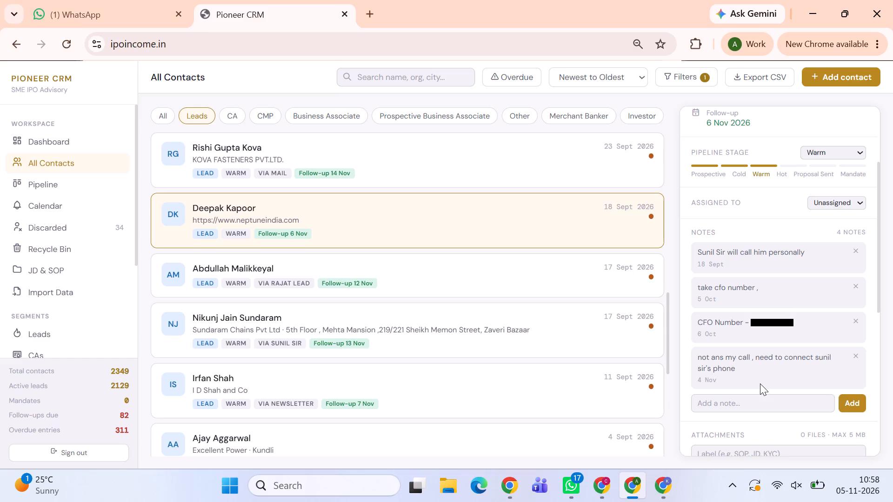
Open the KOVA FASTENERS PVT.LTD. lead and copy its contact email address.
{"action": "scroll", "coordinate": [564, 356], "scroll_direction": "up", "scroll_amount": 1}
{"action": "left_click", "coordinate": [497, 187]}
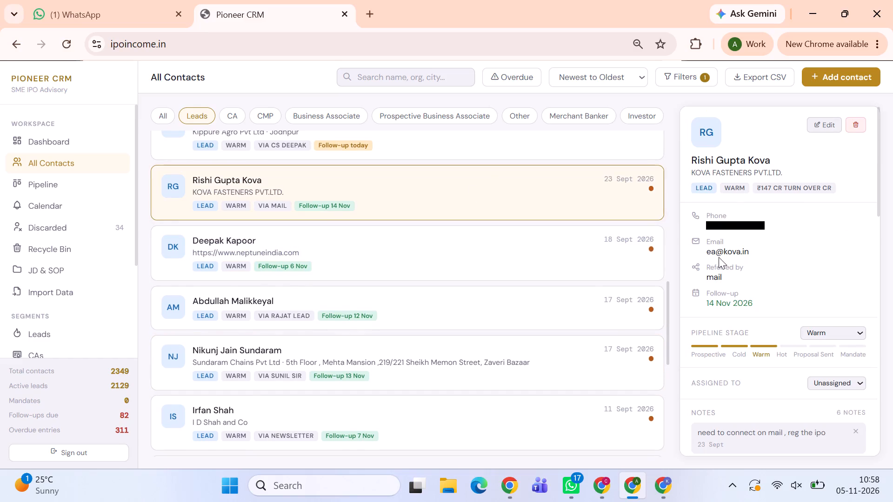
{"action": "left_click_drag", "start_coordinate": [707, 251], "coordinate": [753, 251]}
{"action": "key", "text": "ctrl+c"}
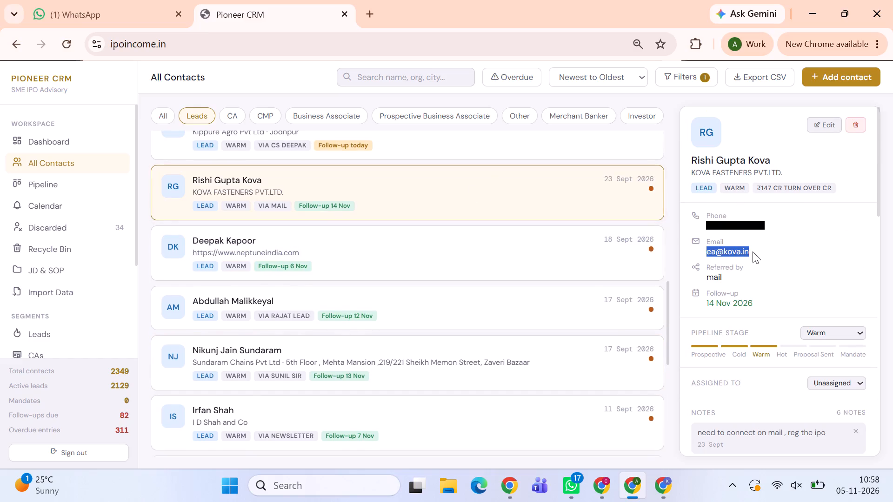
Open a new browser tab for accessing Gmail.
{"action": "left_click", "coordinate": [371, 12]}
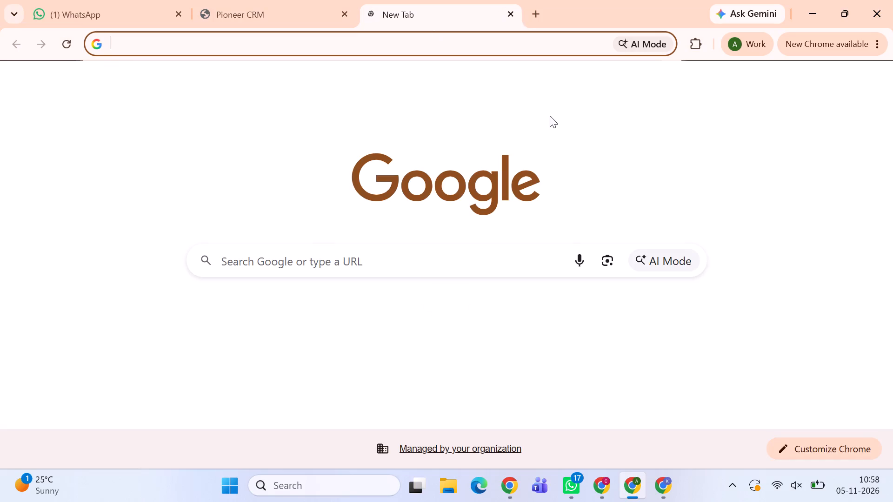
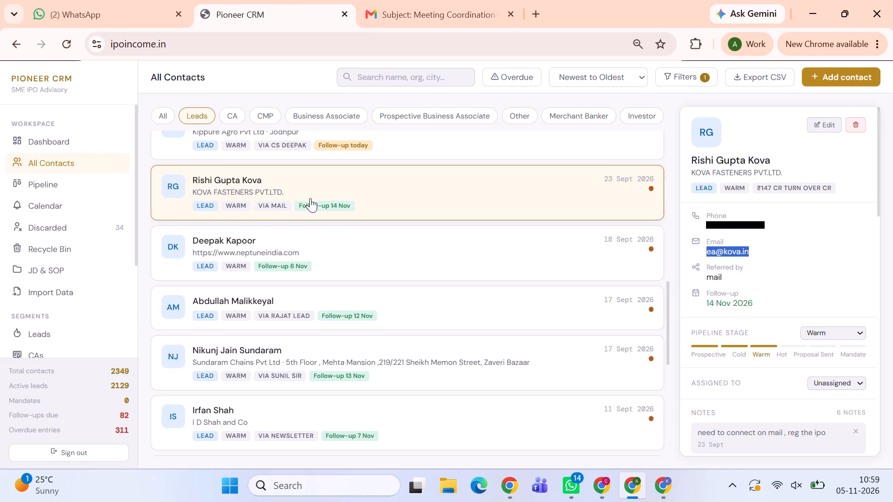
{"action": "scroll", "coordinate": [341, 196], "scroll_direction": "up", "scroll_amount": 1}
{"action": "scroll", "coordinate": [341, 196], "scroll_direction": "down", "scroll_amount": 1}
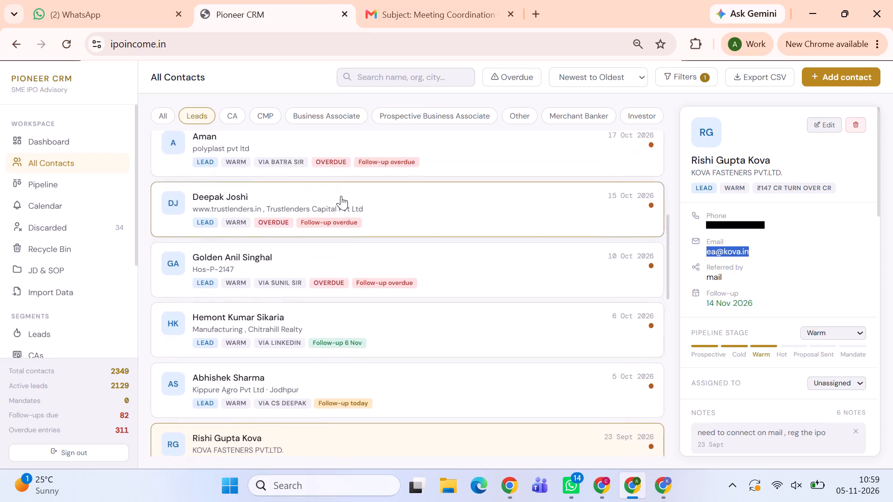
{"action": "scroll", "coordinate": [341, 196], "scroll_direction": "down", "scroll_amount": 1}
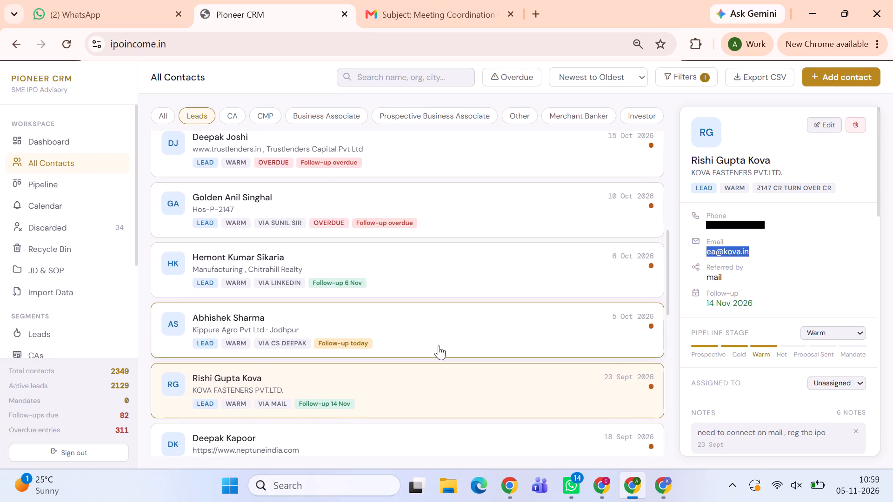
{"action": "left_click", "coordinate": [472, 311]}
{"action": "left_click", "coordinate": [860, 302]}
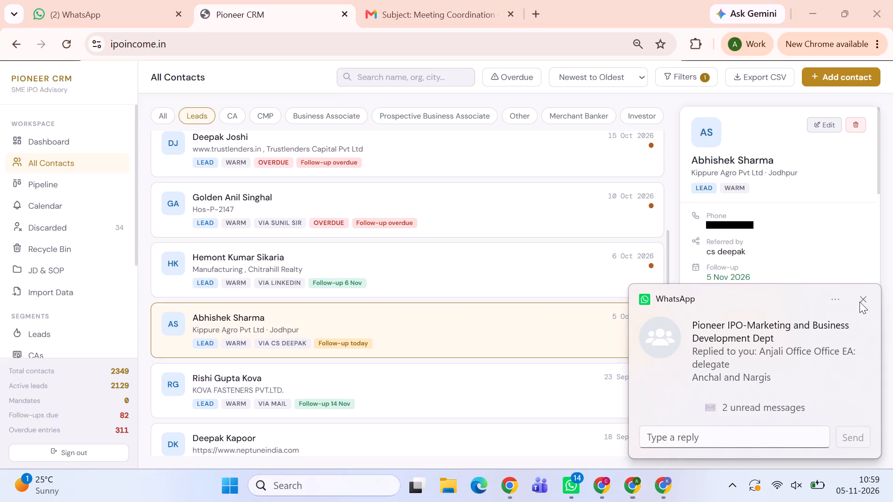
{"action": "left_click", "coordinate": [540, 273]}
{"action": "scroll", "coordinate": [805, 376], "scroll_direction": "down", "scroll_amount": 1}
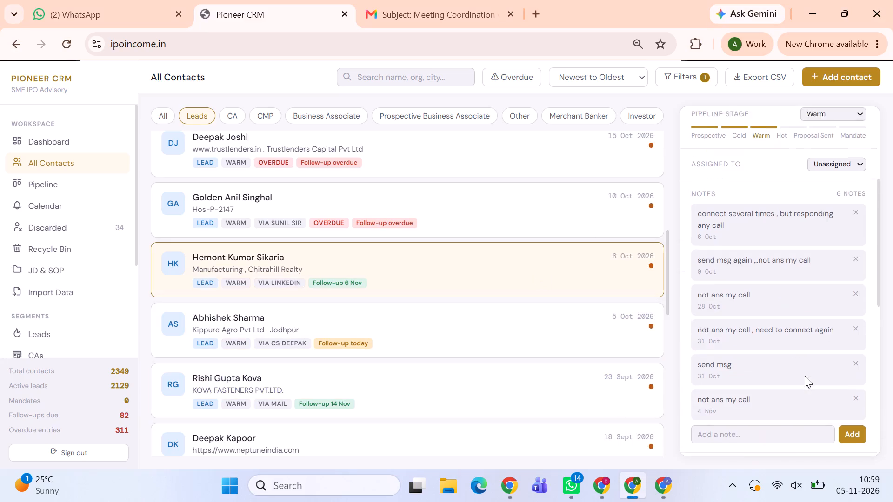
{"action": "scroll", "coordinate": [805, 376], "scroll_direction": "down", "scroll_amount": 1}
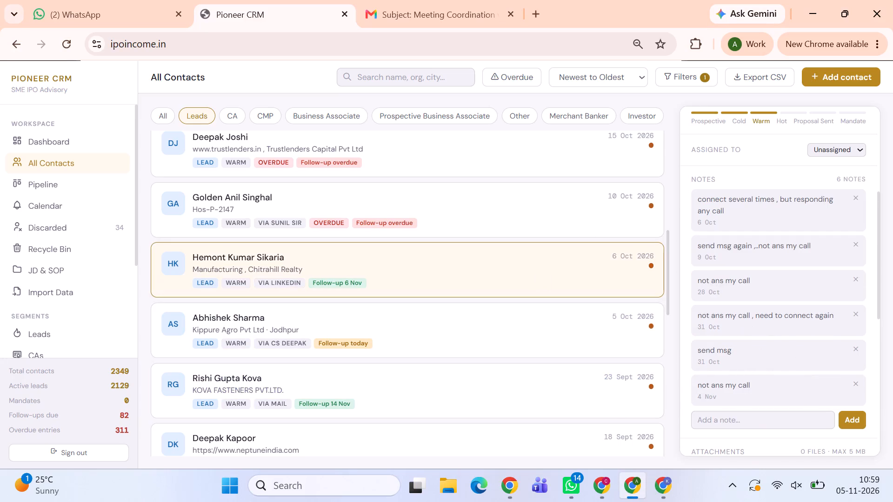
{"action": "left_click", "coordinate": [508, 202]}
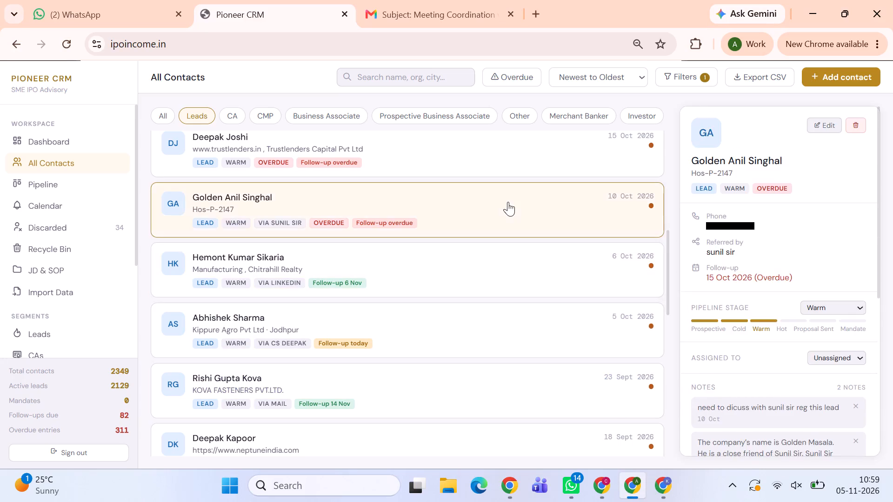
{"action": "scroll", "coordinate": [714, 353], "scroll_direction": "down", "scroll_amount": 2}
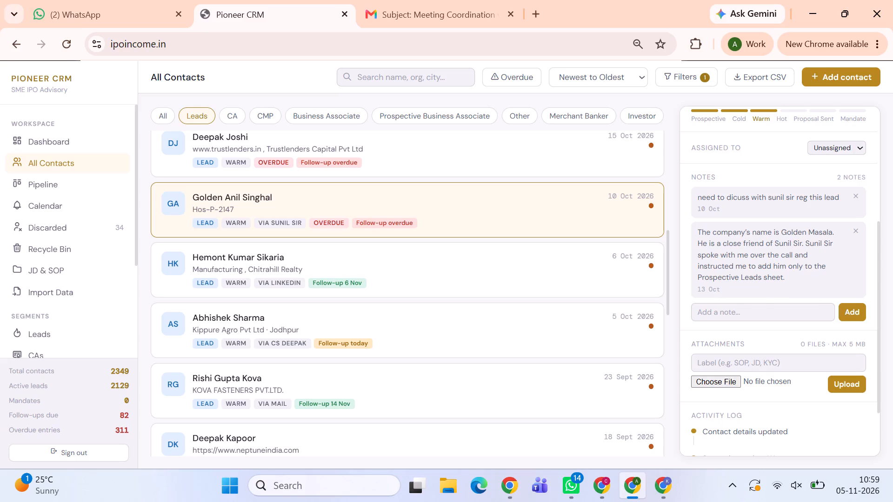
Add the note "work as pba - kirti mam" to the Trustlenders Capital lead and check its notes list.
{"action": "scroll", "coordinate": [602, 268], "scroll_direction": "up", "scroll_amount": 1}
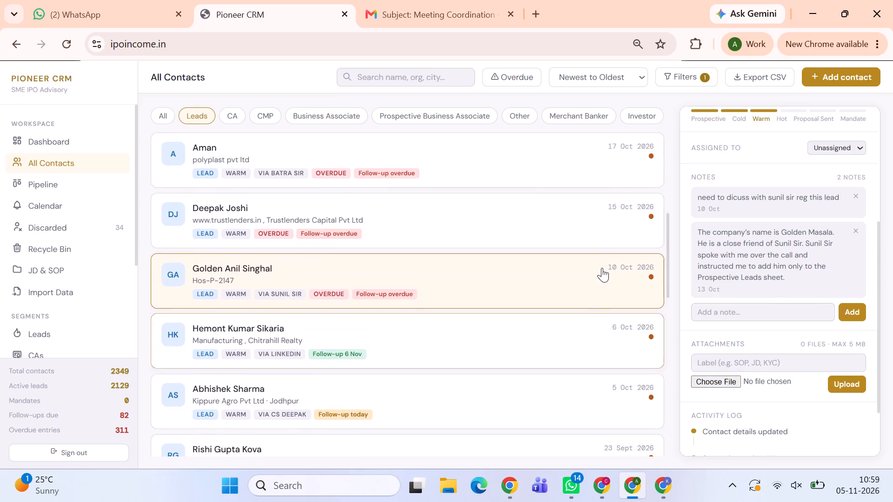
{"action": "left_click", "coordinate": [564, 212]}
{"action": "scroll", "coordinate": [732, 292], "scroll_direction": "down", "scroll_amount": 2}
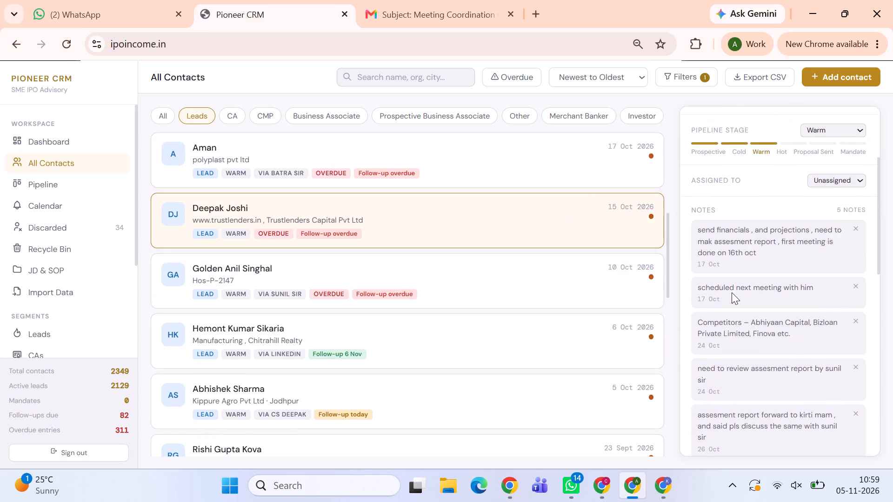
{"action": "scroll", "coordinate": [732, 292], "scroll_direction": "down", "scroll_amount": 1}
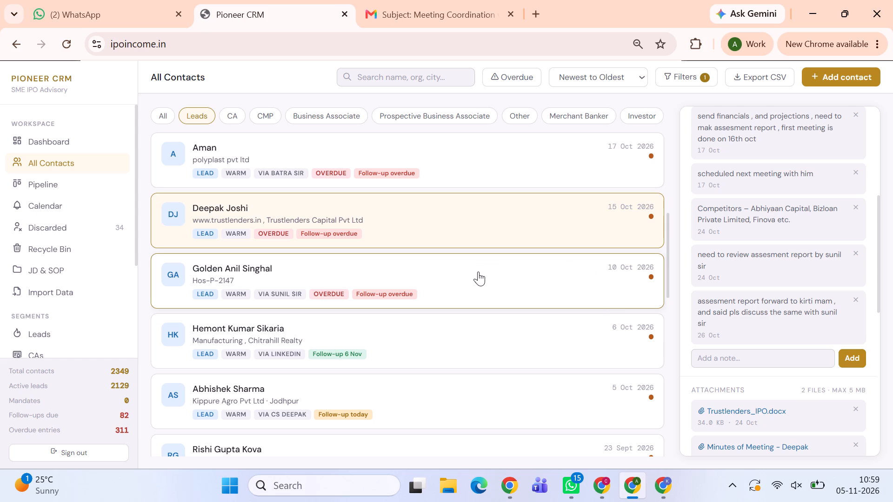
{"action": "left_click", "coordinate": [730, 362]}
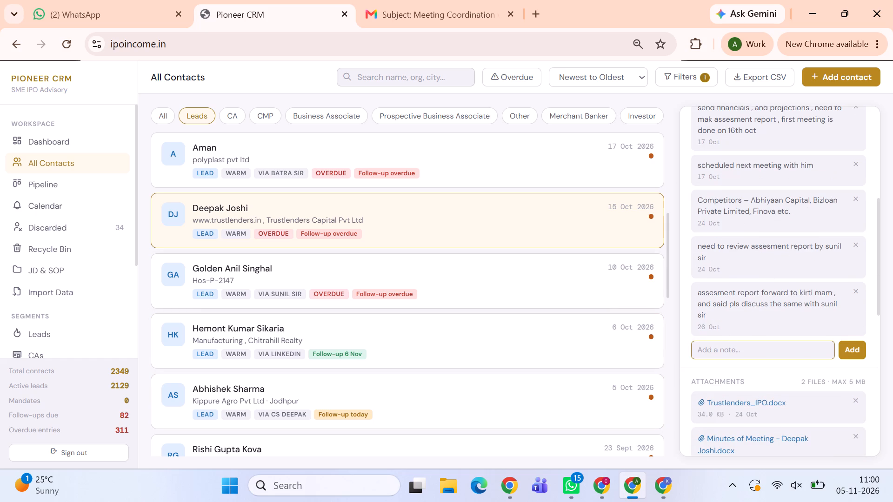
{"action": "left_click", "coordinate": [717, 346]}
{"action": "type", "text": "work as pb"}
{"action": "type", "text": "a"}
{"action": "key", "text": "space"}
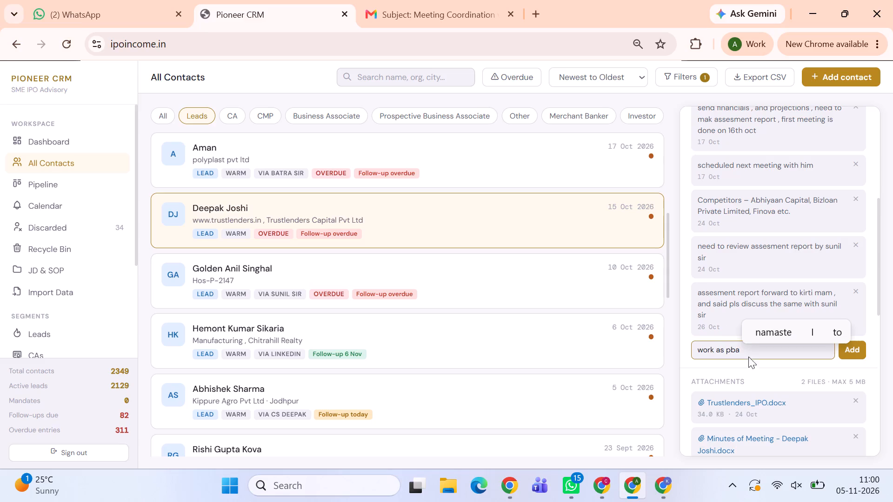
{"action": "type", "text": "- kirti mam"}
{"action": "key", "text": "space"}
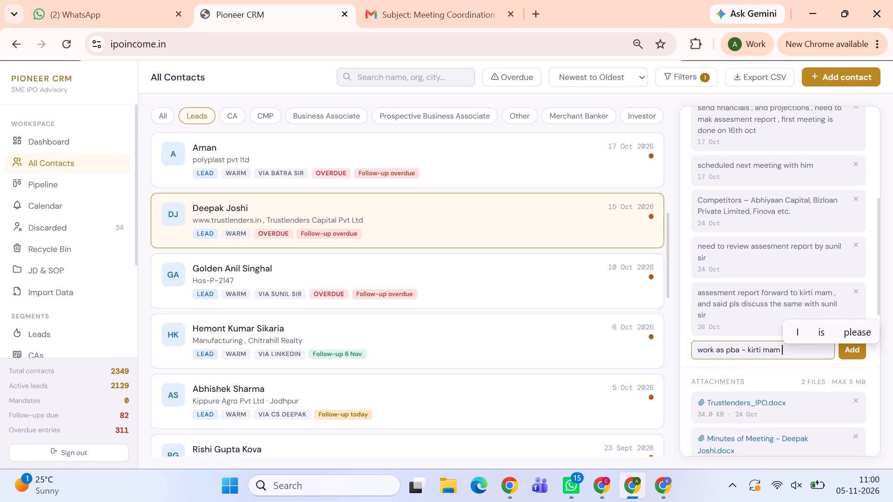
{"action": "left_click", "coordinate": [766, 383]}
{"action": "left_click", "coordinate": [853, 348]}
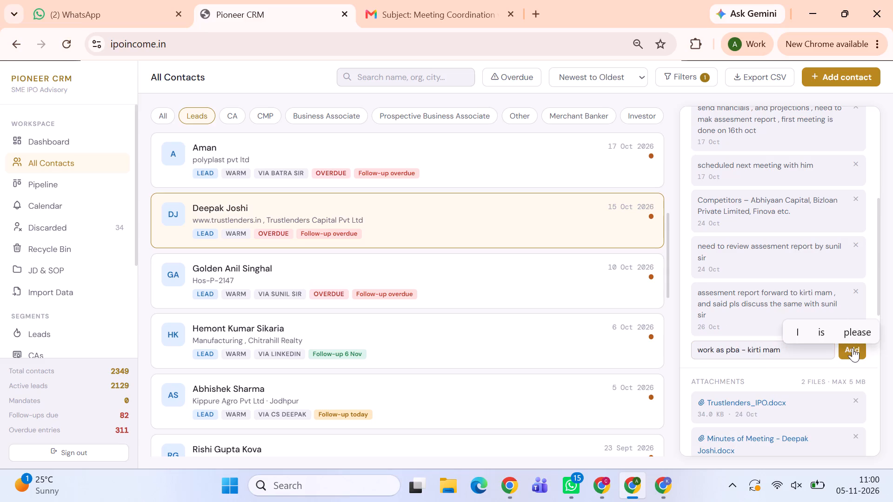
{"action": "scroll", "coordinate": [705, 274], "scroll_direction": "up", "scroll_amount": 4}
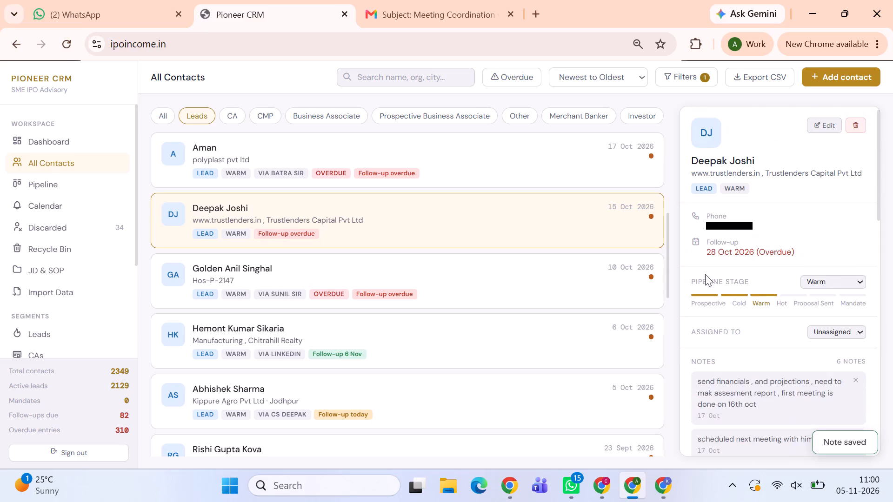
{"action": "scroll", "coordinate": [790, 233], "scroll_direction": "down", "scroll_amount": 2}
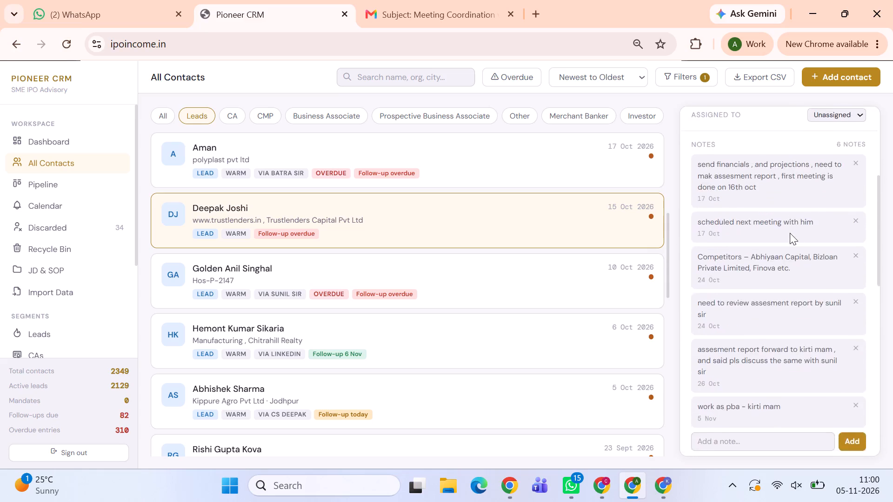
Review the notes and follow-up details of the Trustlenders Capital, polyplast, Lkhani Group, Apna Ghar and Elgin Electronis warm leads.
{"action": "scroll", "coordinate": [790, 233], "scroll_direction": "down", "scroll_amount": 1}
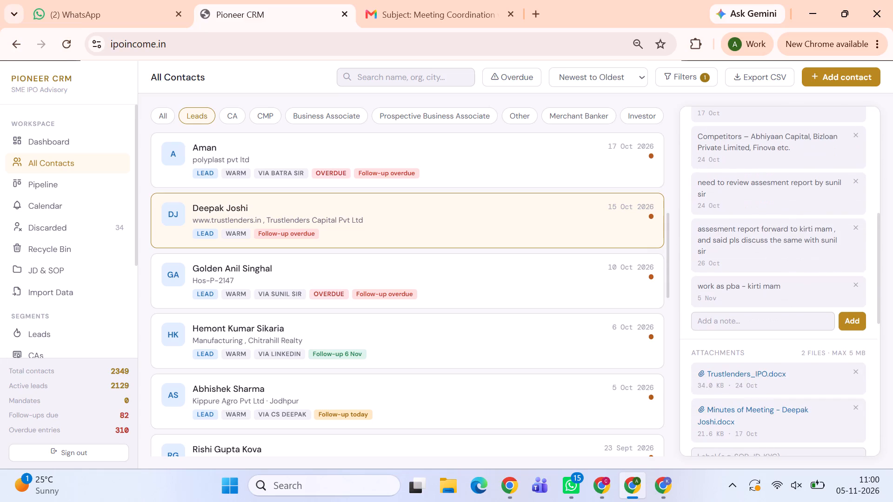
{"action": "left_click", "coordinate": [603, 169]}
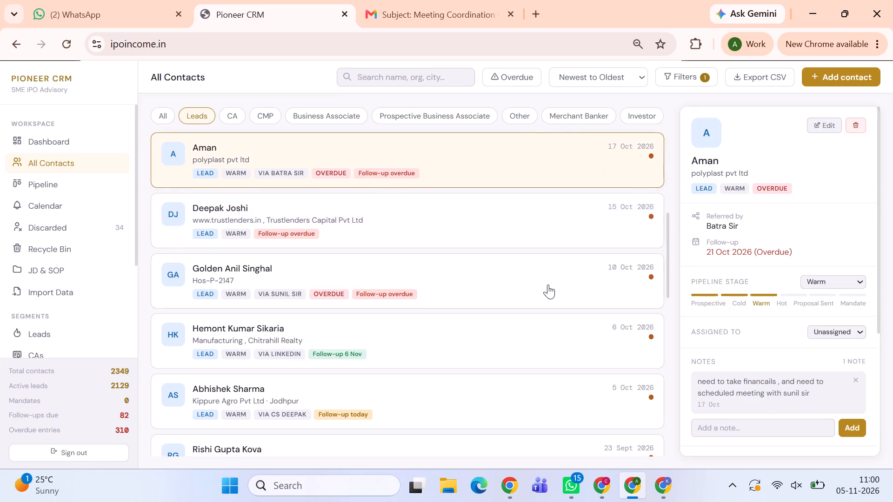
{"action": "scroll", "coordinate": [548, 284], "scroll_direction": "up", "scroll_amount": 1}
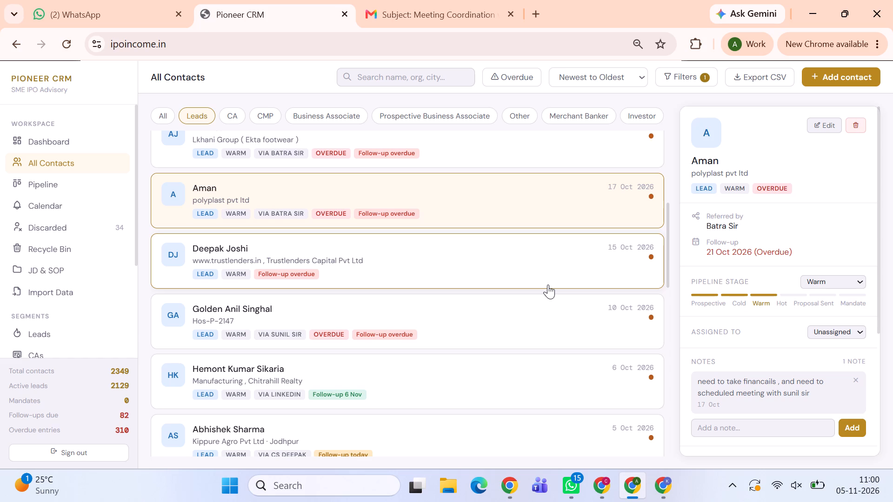
{"action": "scroll", "coordinate": [481, 214], "scroll_direction": "up", "scroll_amount": 1}
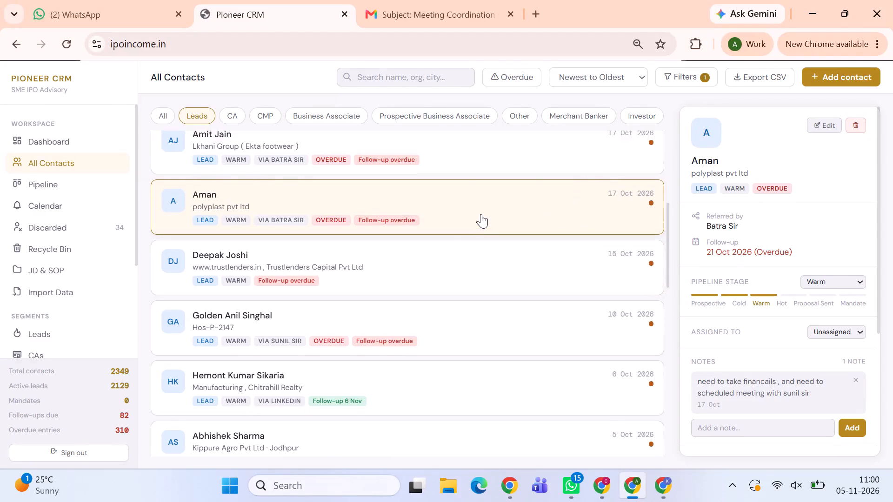
{"action": "scroll", "coordinate": [481, 214], "scroll_direction": "up", "scroll_amount": 1}
{"action": "left_click", "coordinate": [445, 223]}
{"action": "left_click", "coordinate": [473, 165]}
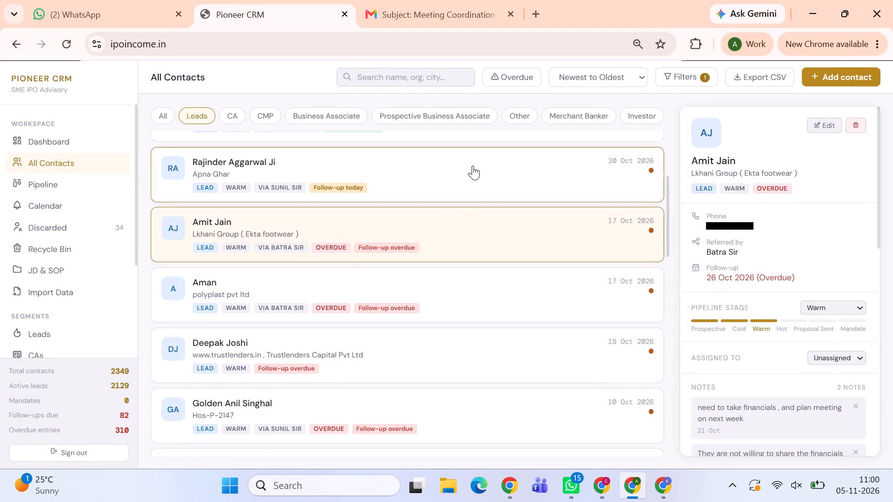
{"action": "scroll", "coordinate": [789, 305], "scroll_direction": "down", "scroll_amount": 1}
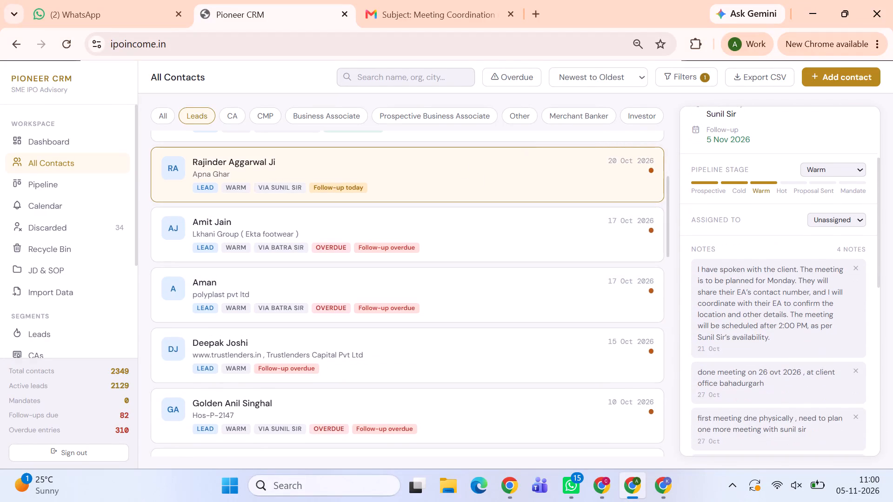
{"action": "scroll", "coordinate": [789, 305], "scroll_direction": "down", "scroll_amount": 1}
{"action": "scroll", "coordinate": [575, 347], "scroll_direction": "up", "scroll_amount": 1}
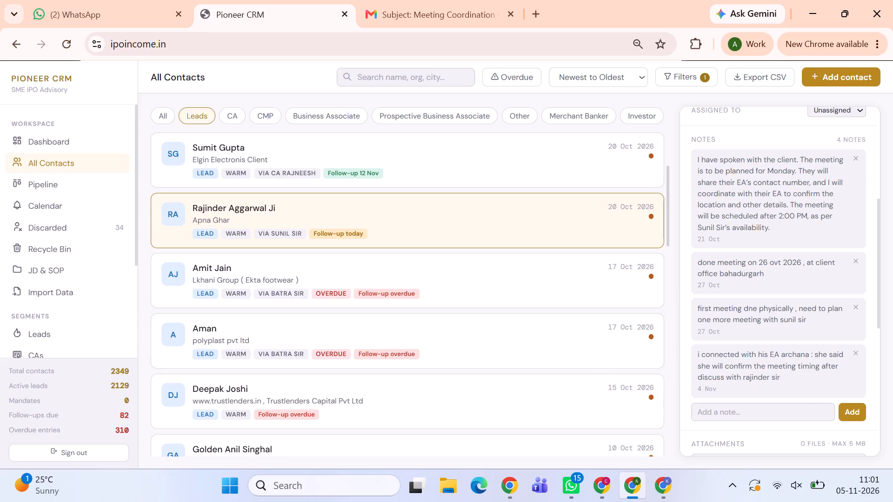
{"action": "scroll", "coordinate": [596, 359], "scroll_direction": "up", "scroll_amount": 1}
{"action": "left_click", "coordinate": [507, 224]}
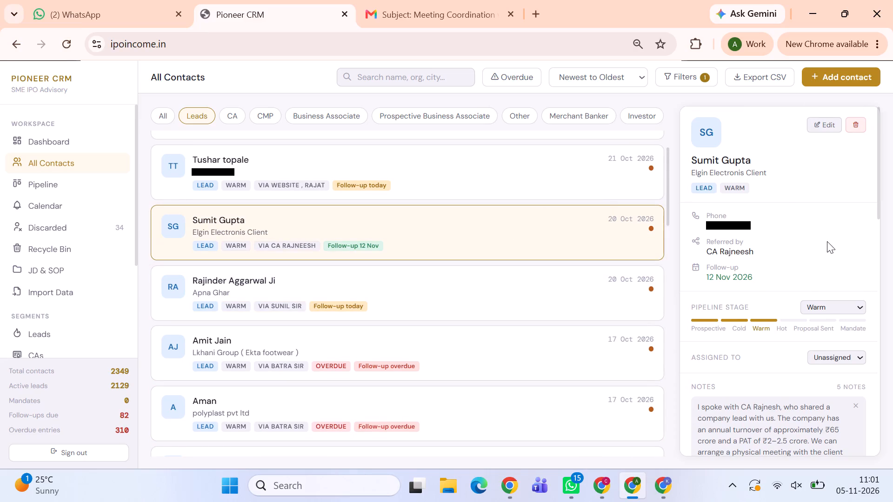
{"action": "scroll", "coordinate": [826, 242], "scroll_direction": "down", "scroll_amount": 1}
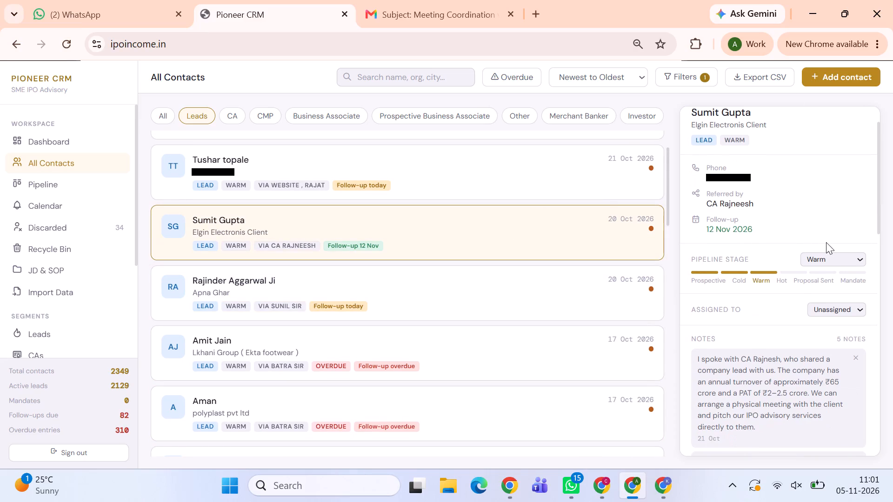
{"action": "scroll", "coordinate": [826, 242], "scroll_direction": "down", "scroll_amount": 1}
{"action": "scroll", "coordinate": [812, 350], "scroll_direction": "down", "scroll_amount": 1}
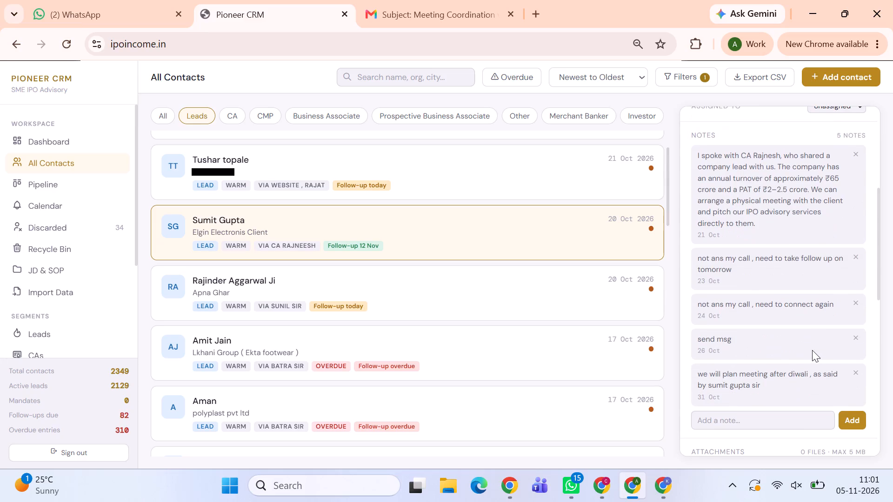
{"action": "scroll", "coordinate": [718, 385], "scroll_direction": "up", "scroll_amount": 2}
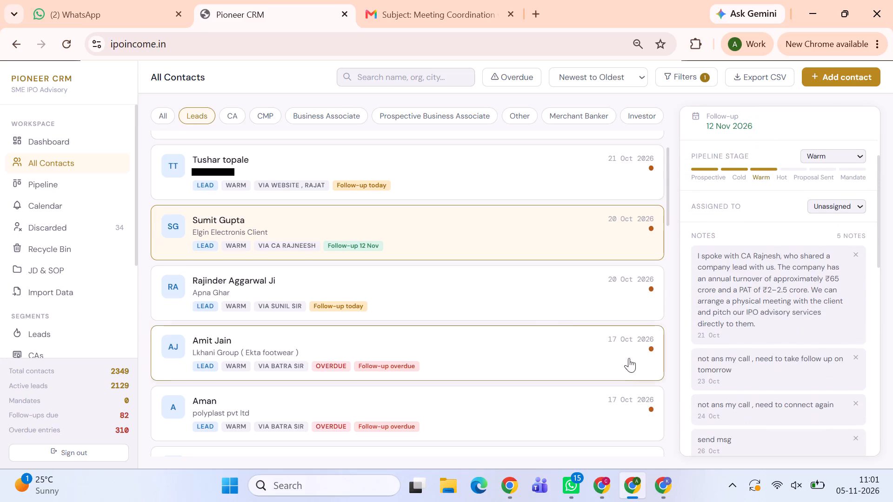
Review the notes and follow-up details of the warm leads dated 21 and 31 Oct 2026, dismissing the WhatsApp notification.
{"action": "scroll", "coordinate": [504, 322], "scroll_direction": "up", "scroll_amount": 1}
{"action": "left_click", "coordinate": [490, 364]}
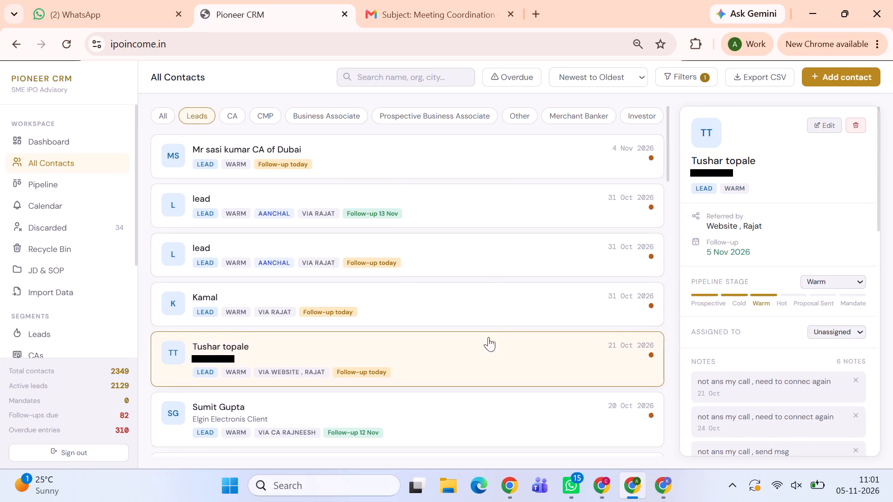
{"action": "left_click", "coordinate": [506, 306]}
{"action": "left_click", "coordinate": [519, 250]}
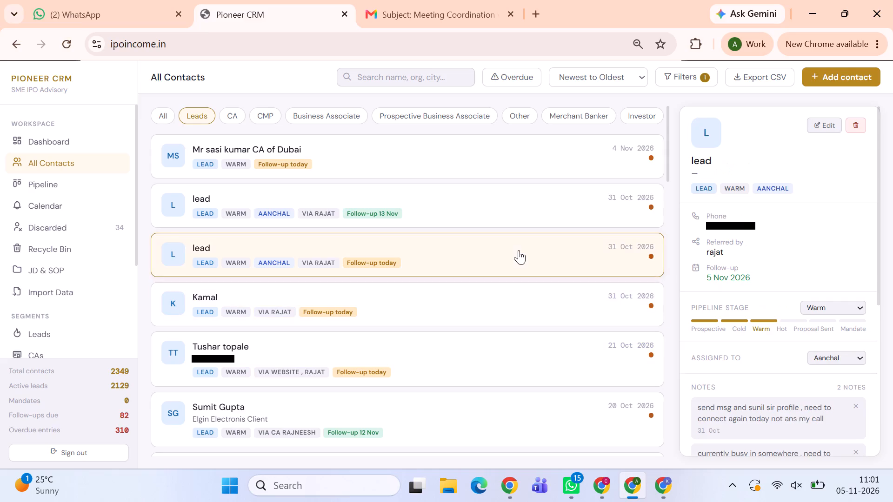
{"action": "scroll", "coordinate": [749, 306], "scroll_direction": "down", "scroll_amount": 2}
{"action": "scroll", "coordinate": [749, 306], "scroll_direction": "up", "scroll_amount": 1}
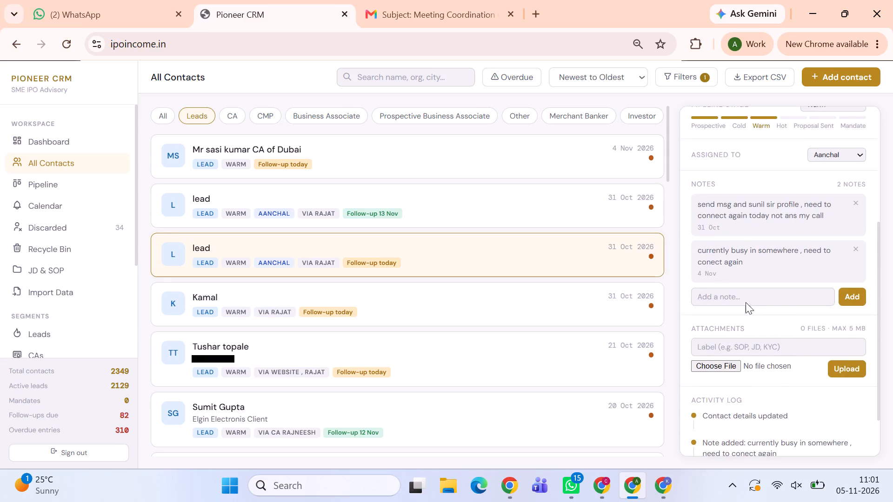
{"action": "left_click", "coordinate": [620, 201]}
{"action": "scroll", "coordinate": [817, 293], "scroll_direction": "down", "scroll_amount": 1}
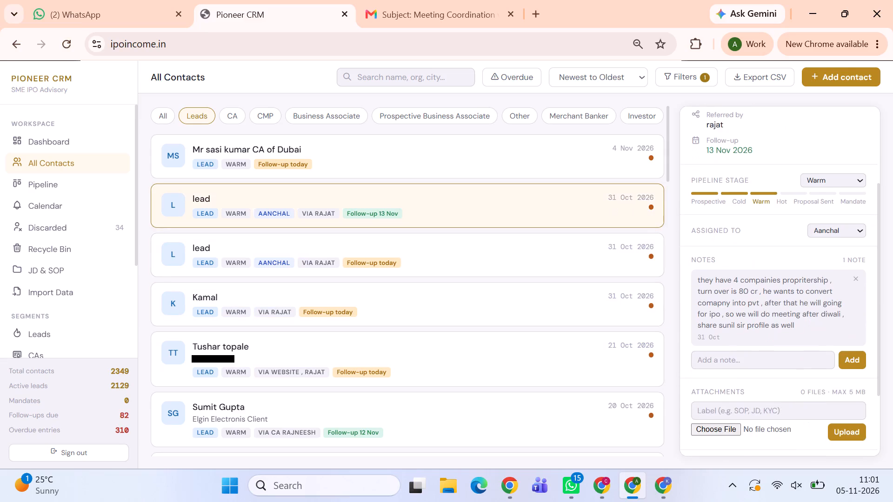
{"action": "scroll", "coordinate": [817, 293], "scroll_direction": "down", "scroll_amount": 1}
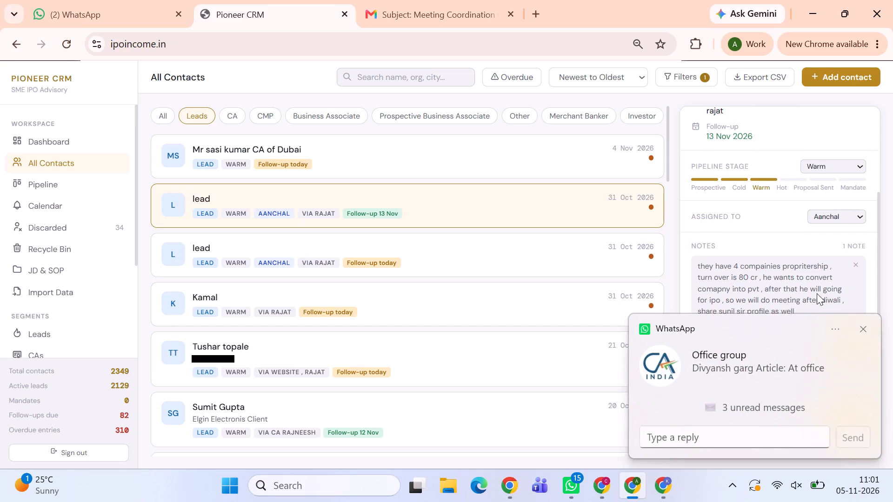
{"action": "left_click", "coordinate": [866, 329]}
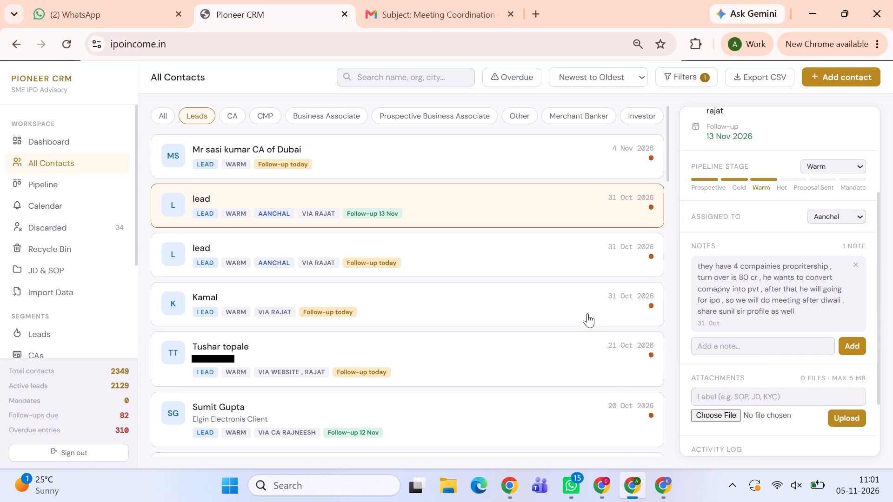
{"action": "scroll", "coordinate": [589, 308], "scroll_direction": "up", "scroll_amount": 2}
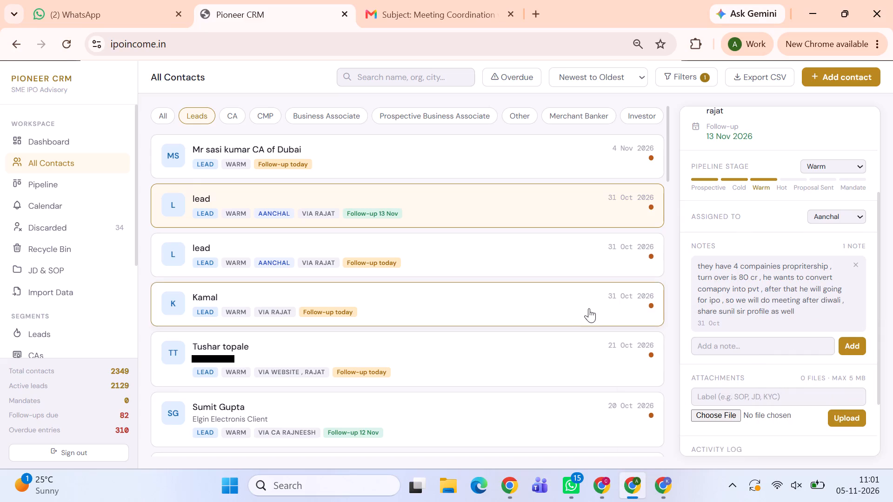
Read the note and follow-up details of the Dubai CA warm lead, dismissing the WhatsApp notifications.
{"action": "left_click", "coordinate": [446, 151]}
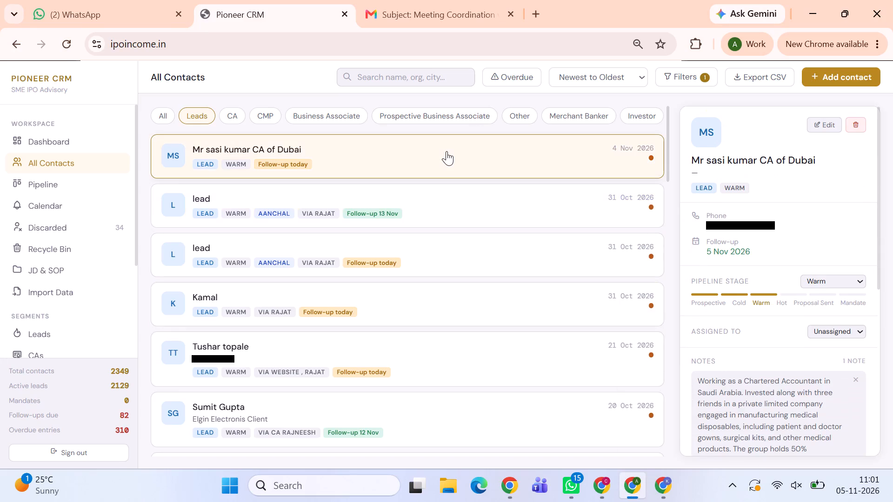
{"action": "scroll", "coordinate": [750, 171], "scroll_direction": "down", "scroll_amount": 1}
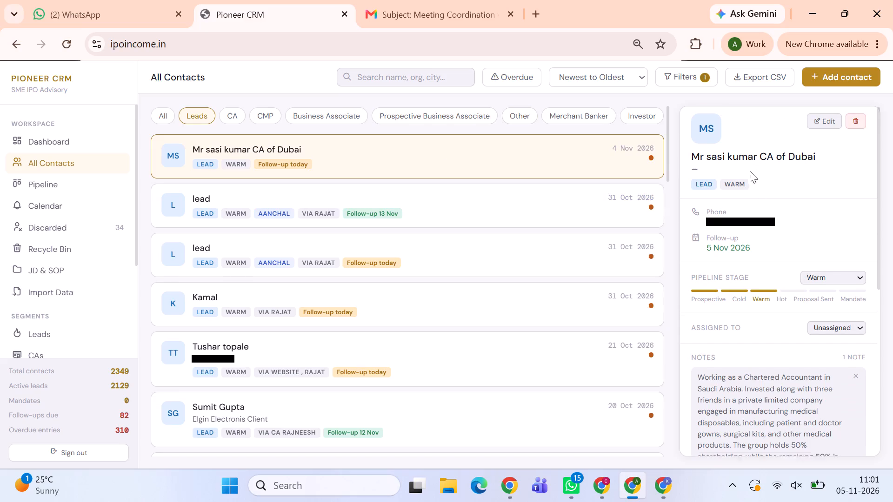
{"action": "scroll", "coordinate": [750, 171], "scroll_direction": "down", "scroll_amount": 1}
{"action": "scroll", "coordinate": [784, 205], "scroll_direction": "down", "scroll_amount": 1}
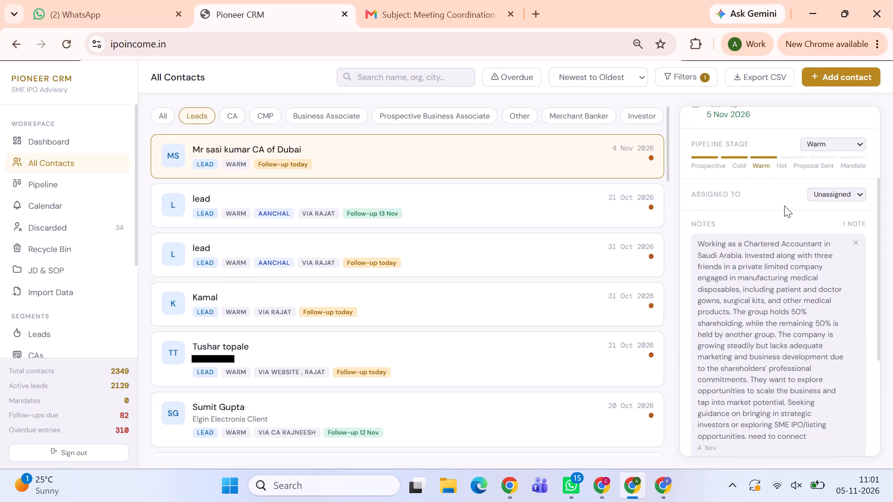
{"action": "scroll", "coordinate": [784, 205], "scroll_direction": "down", "scroll_amount": 1}
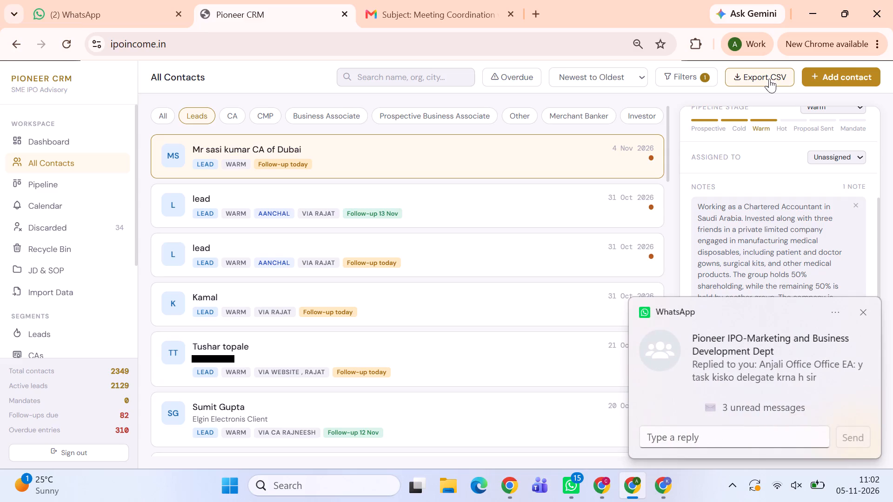
{"action": "left_click", "coordinate": [861, 315]}
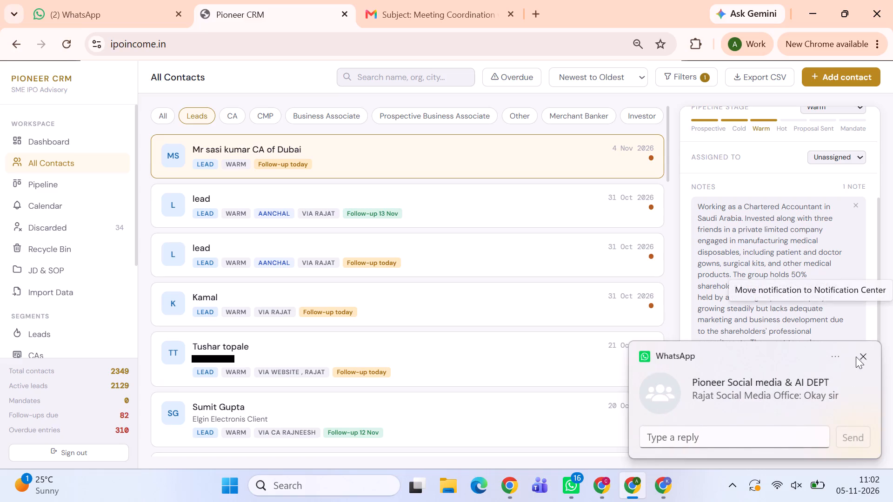
{"action": "left_click", "coordinate": [861, 357]}
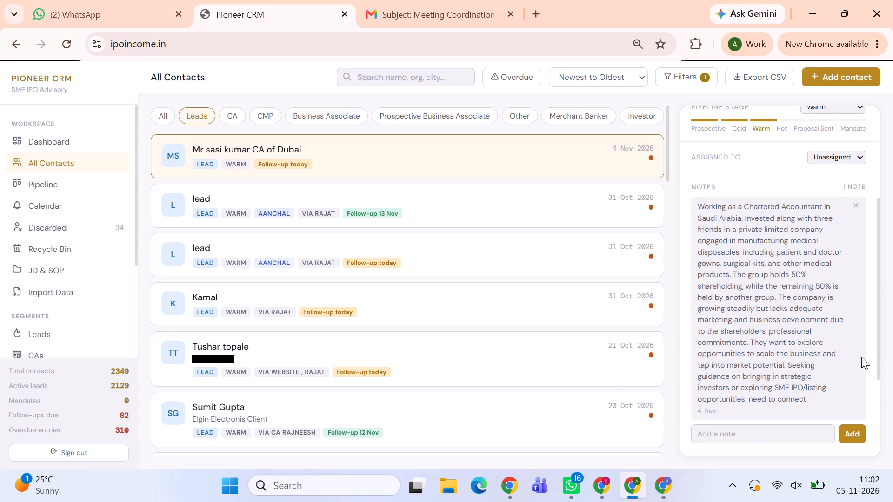